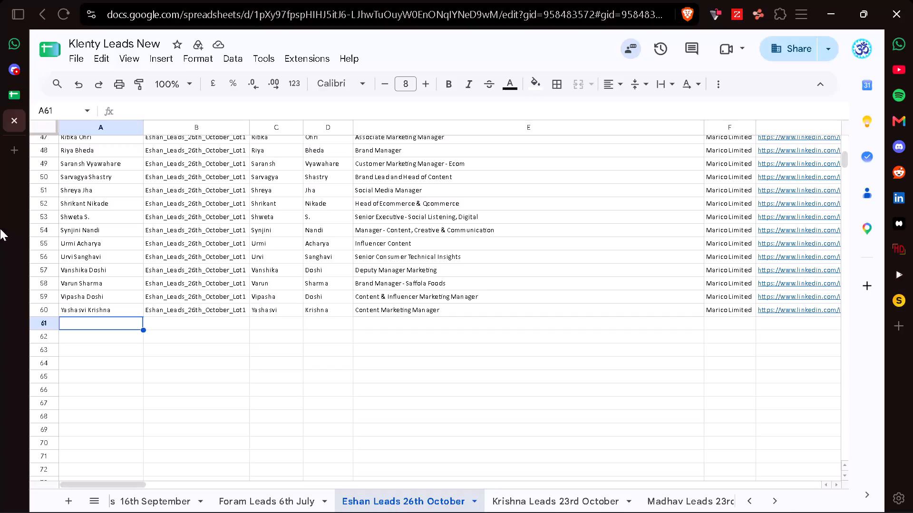
Search the browsing history for "enriched" and open the shared Enriched Data spreadsheet from the most recent Gmail notification listed.
click(12, 99)
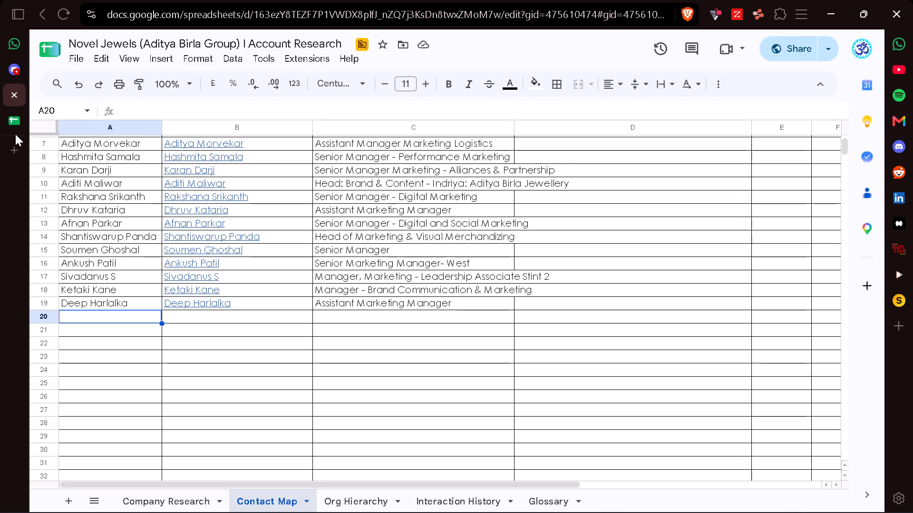
click(15, 147)
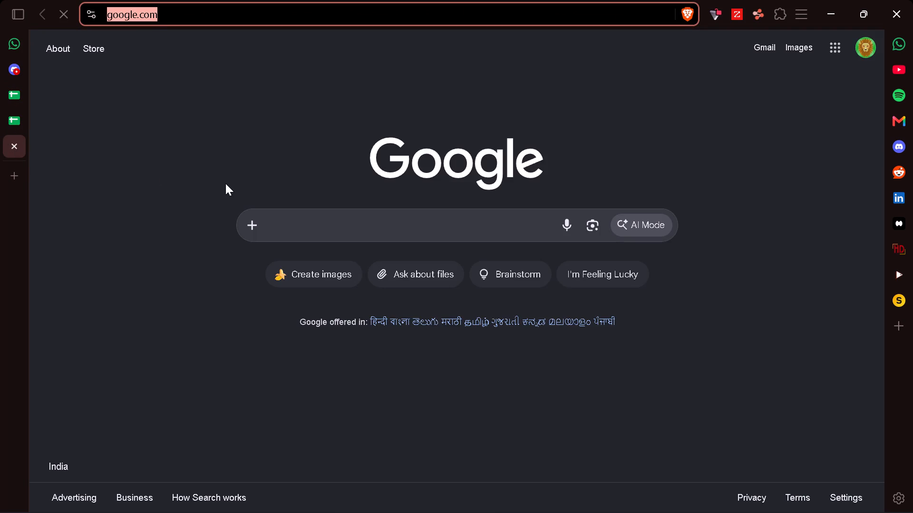
key(ctrl+h)
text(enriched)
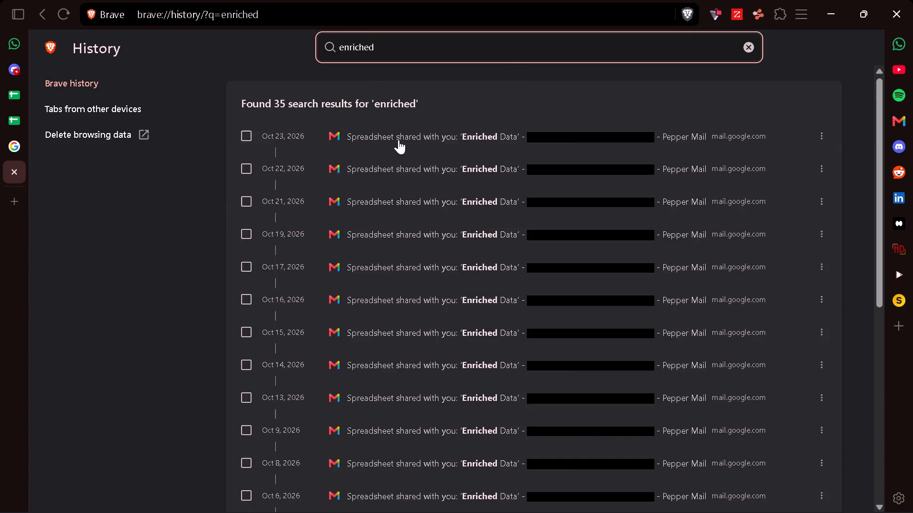
click(398, 140)
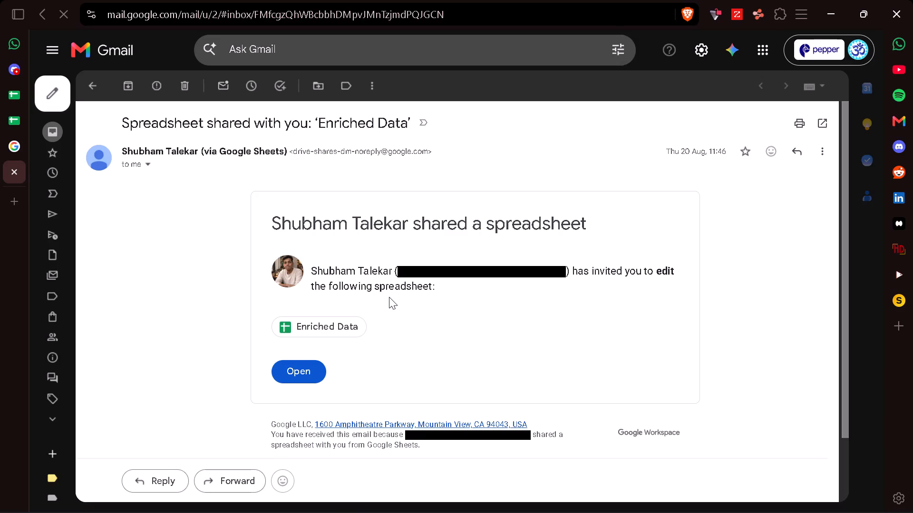
click(310, 370)
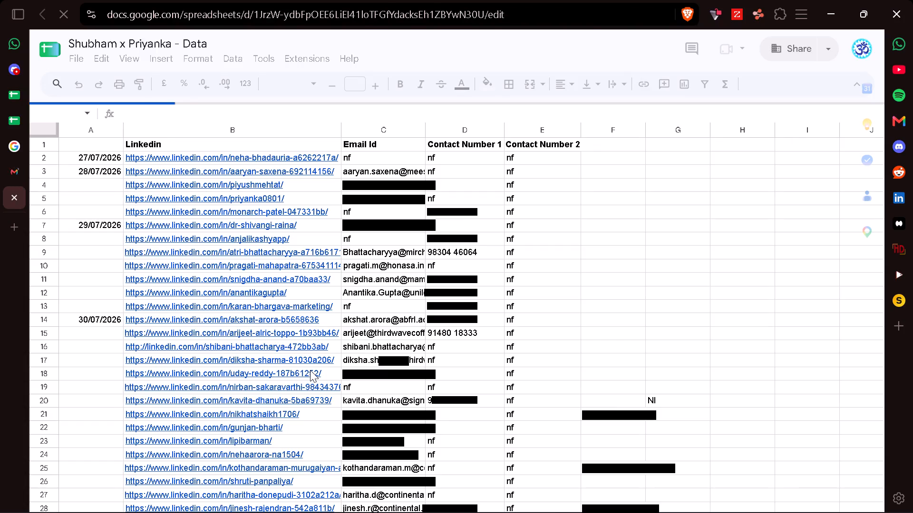
Examine the LinkedIn links and contact details in Sheet1, the Outreach Planning sheet and the last sheet of the shared data spreadsheet.
scroll(310, 370, down, 9)
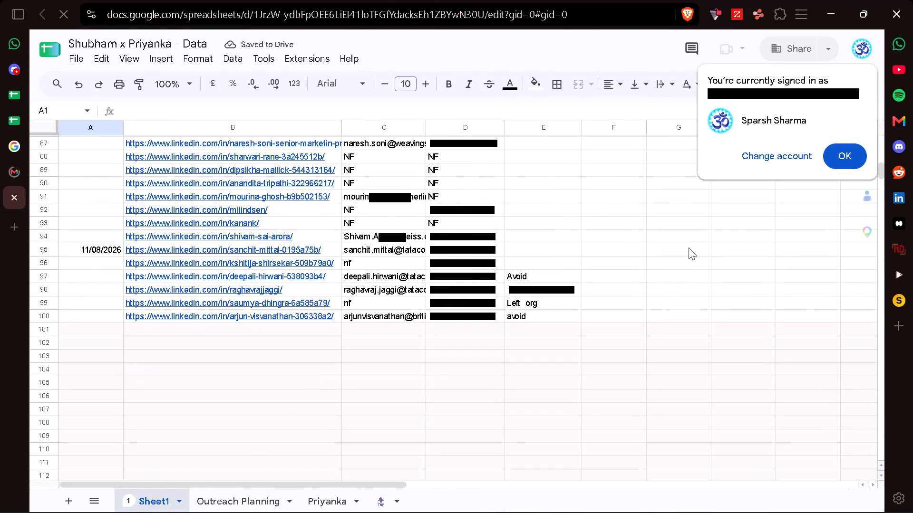
click(856, 156)
scroll(383, 305, down, 12)
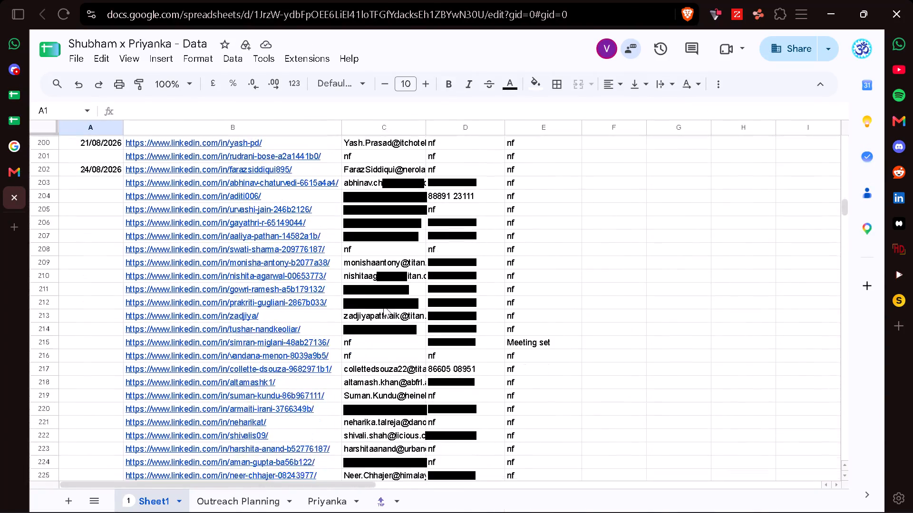
scroll(383, 305, down, 11)
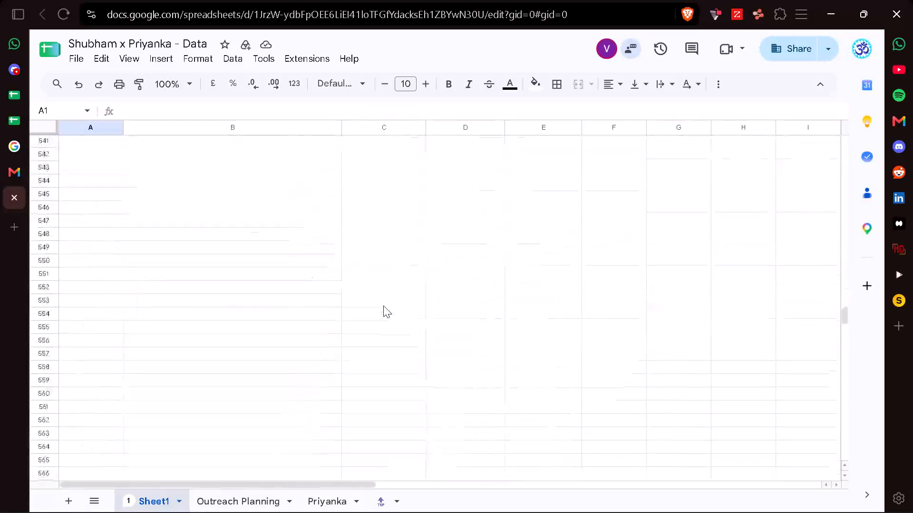
scroll(383, 305, up, 4)
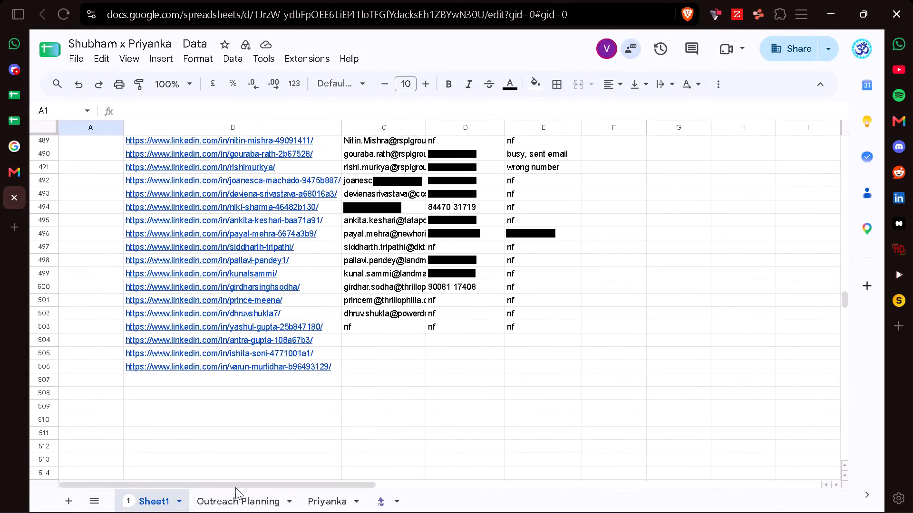
click(248, 503)
scroll(337, 343, down, 6)
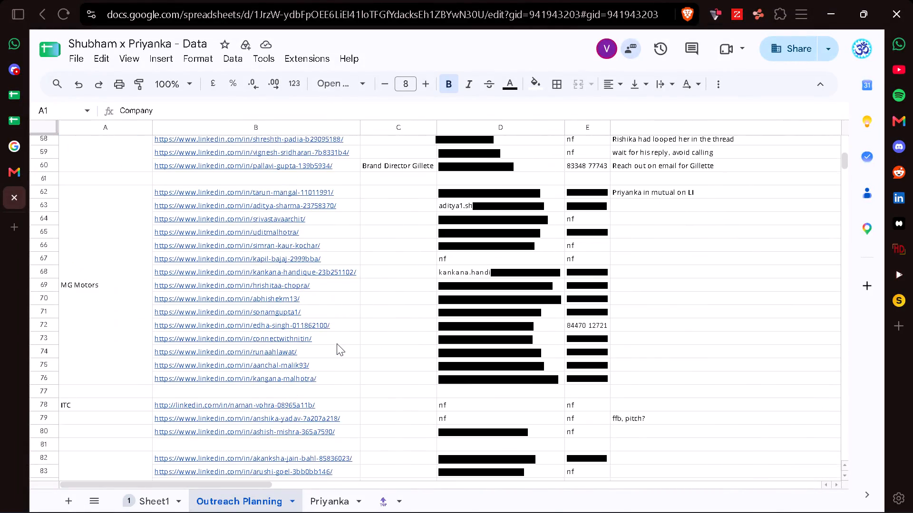
scroll(337, 343, down, 9)
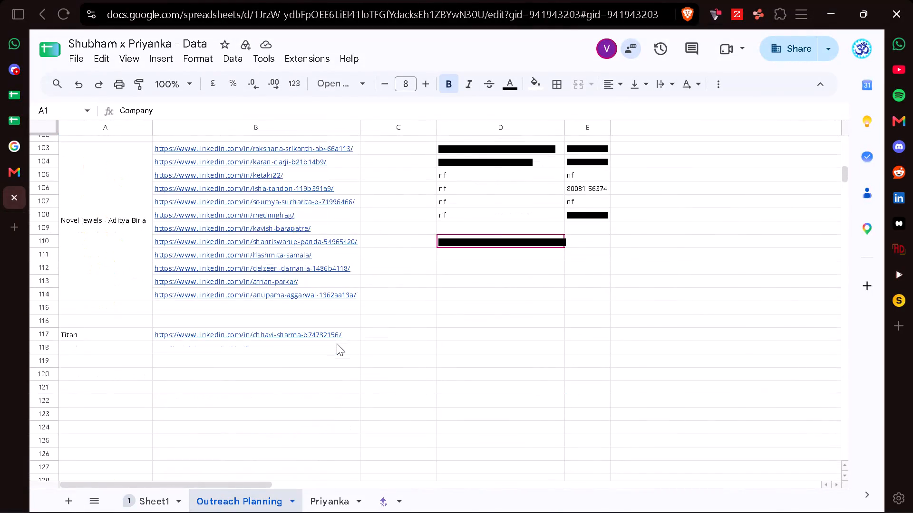
click(379, 495)
scroll(336, 382, down, 5)
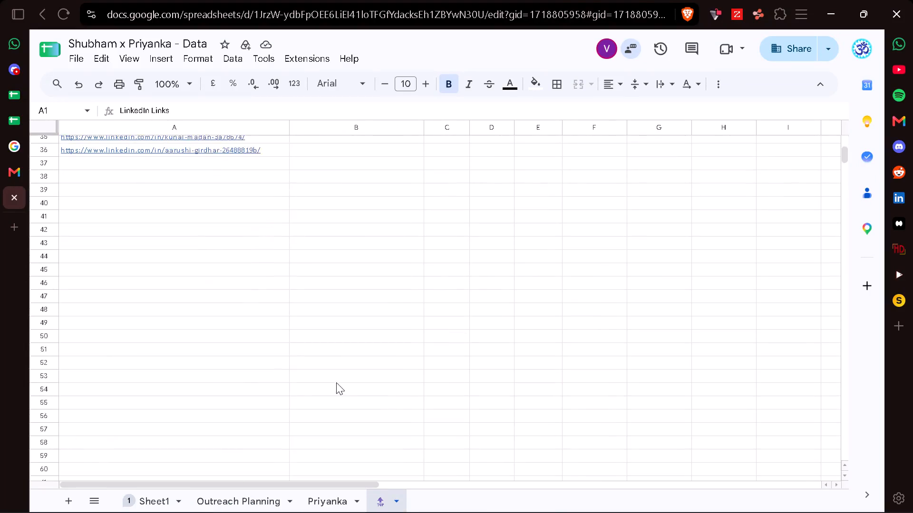
scroll(336, 382, up, 3)
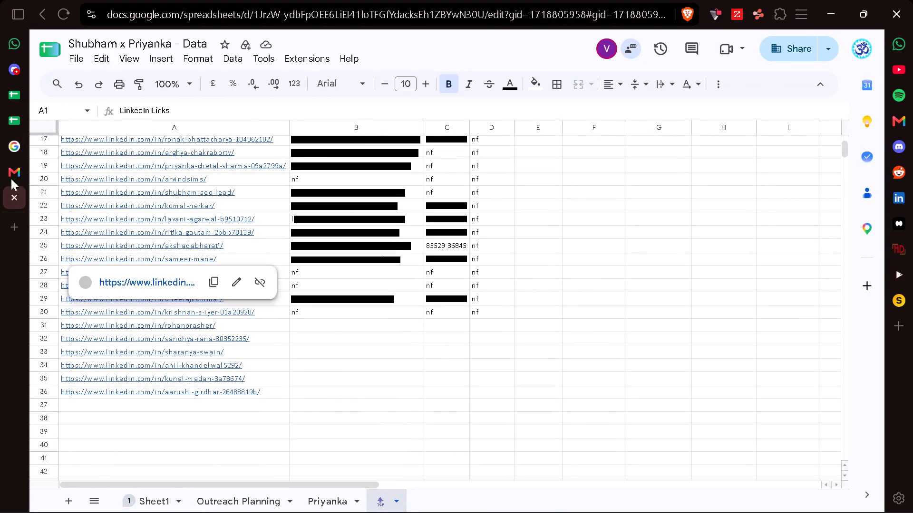
Close the shared data spreadsheet, the Gmail message and the empty Google page, checking the Eshan Leads 26th October sheet in between.
click(13, 200)
click(14, 170)
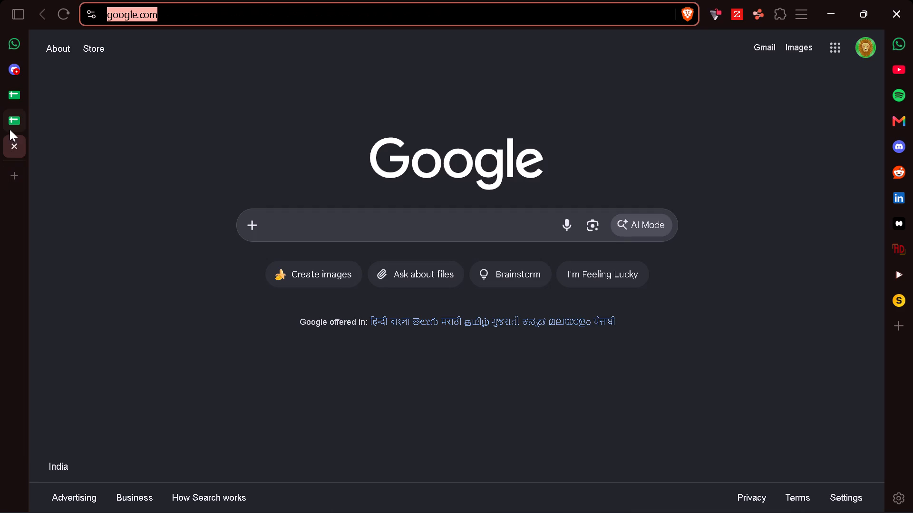
click(11, 128)
scroll(245, 241, up, 6)
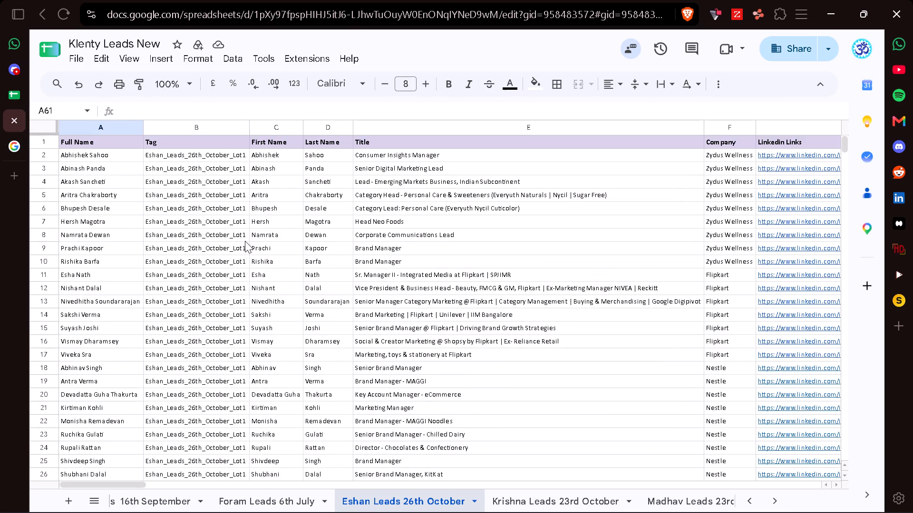
double_click(13, 147)
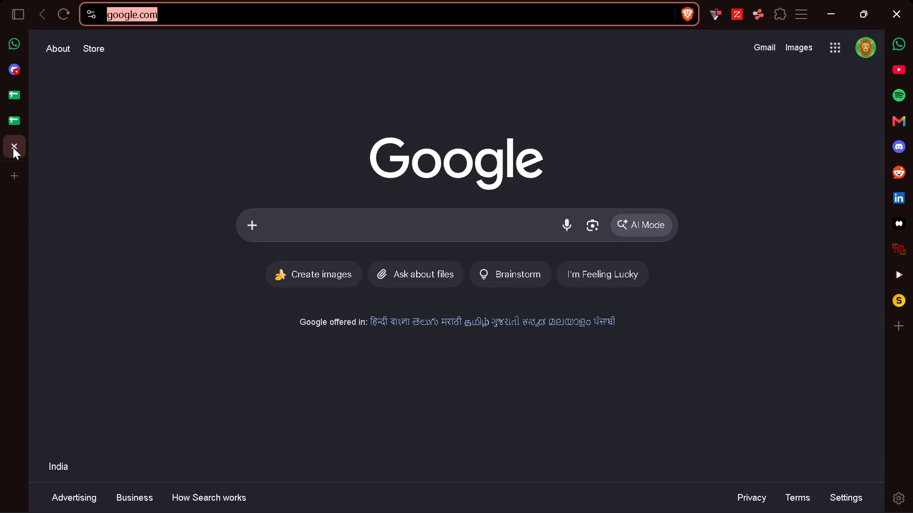
Open the LinkedIn profile of the first contact, in row 4 of the Novel Jewels Contact Map sheet.
click(13, 97)
scroll(382, 193, up, 7)
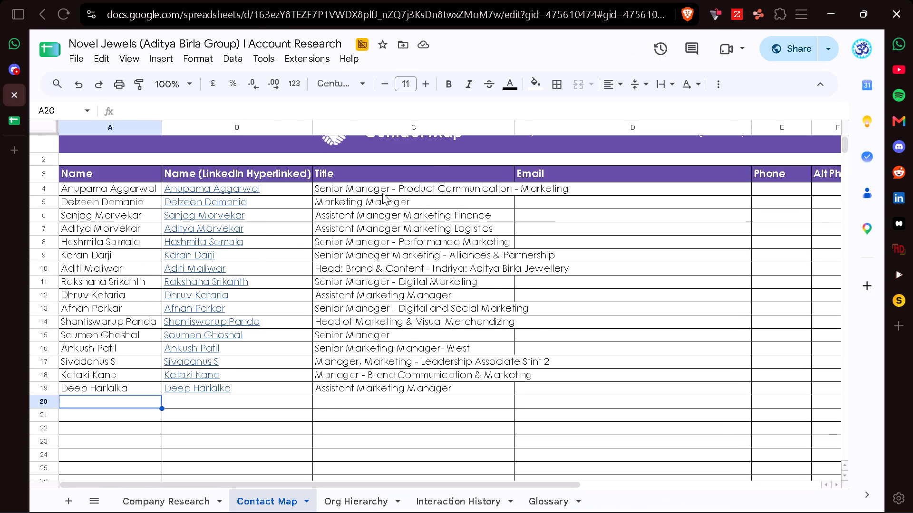
scroll(382, 193, left, 4)
click(431, 209)
scroll(431, 209, left, 1)
click(631, 230)
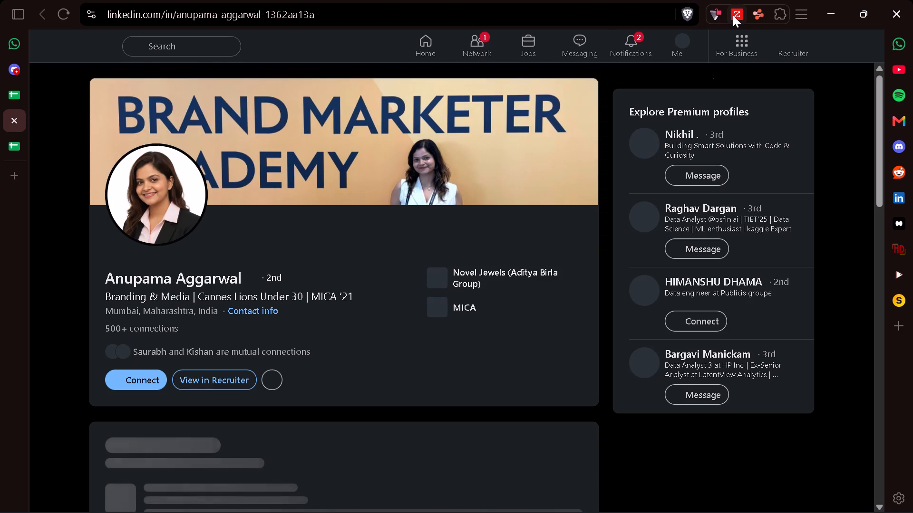
Look up the contact's details in ZoomInfo alongside the LinkedIn profile.
click(733, 15)
Start a LinkedIn connection request to this contact.
click(117, 361)
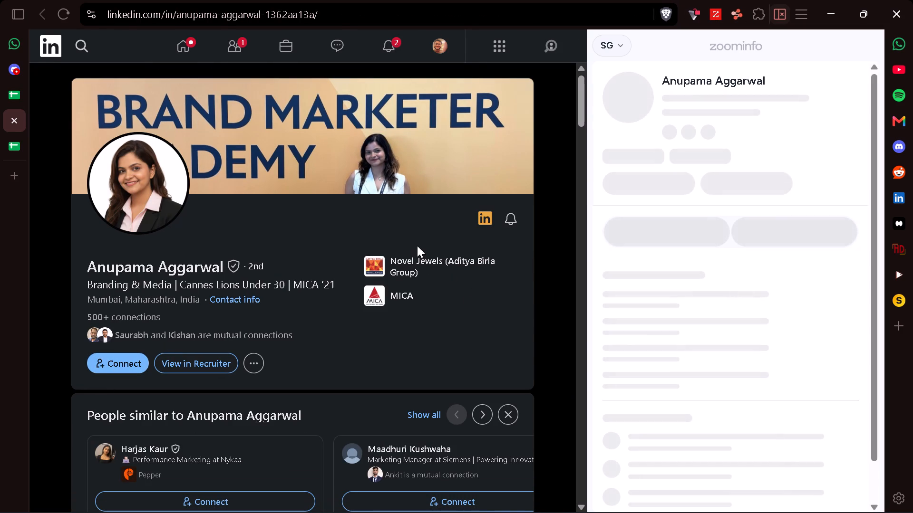
Send a LinkedIn connection invitation to the contact listed in row 4 of the Contact Map.
click(440, 203)
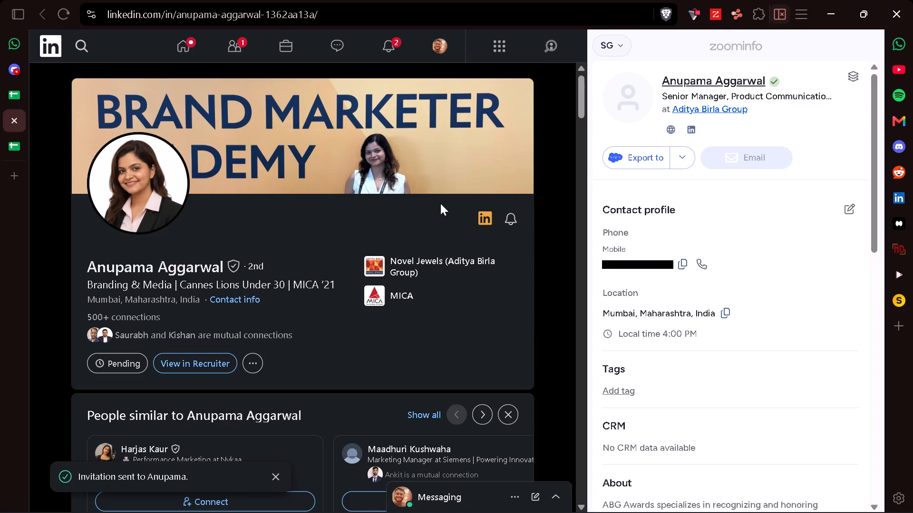
Copy the contact's mobile number from ZoomInfo into Phone cell E4 of the Contact Map, launching the SMARTe lookup on the profile before leaving it.
click(686, 263)
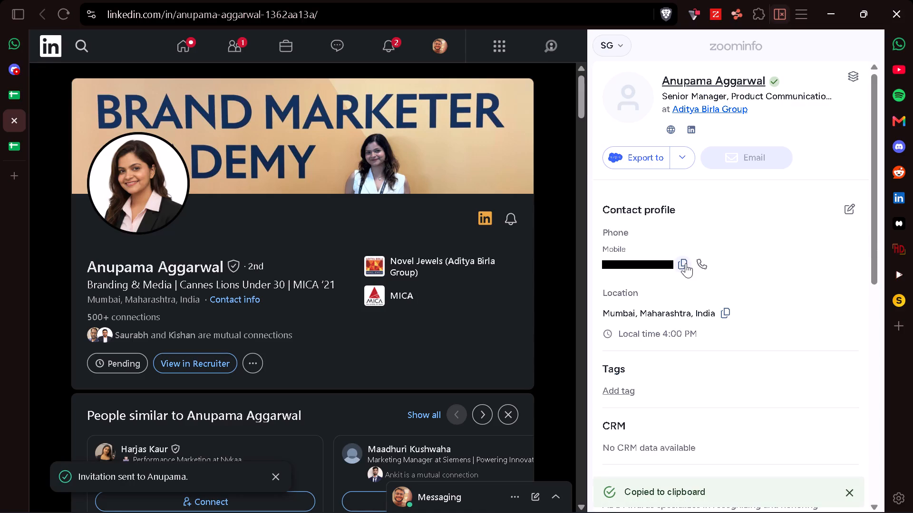
click(742, 6)
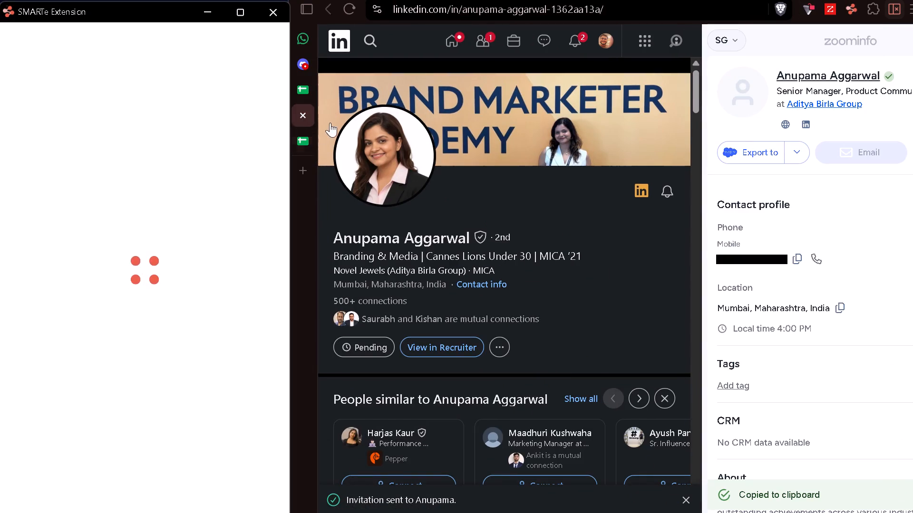
drag(298, 91, 301, 148)
drag(299, 95, 306, 161)
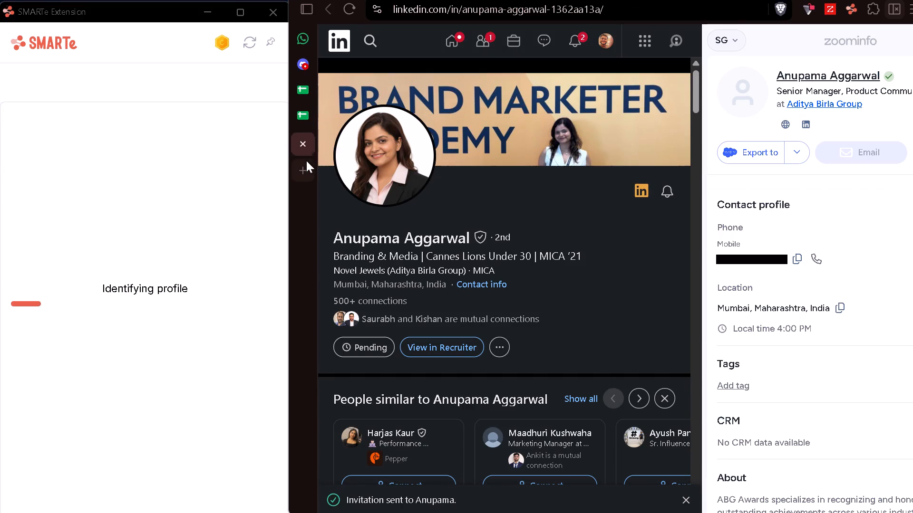
click(303, 121)
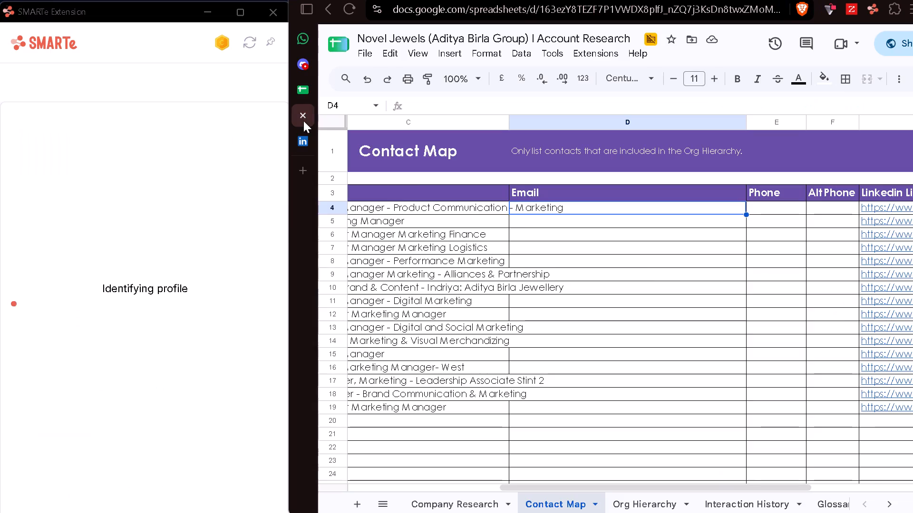
click(759, 211)
key(ctrl+v)
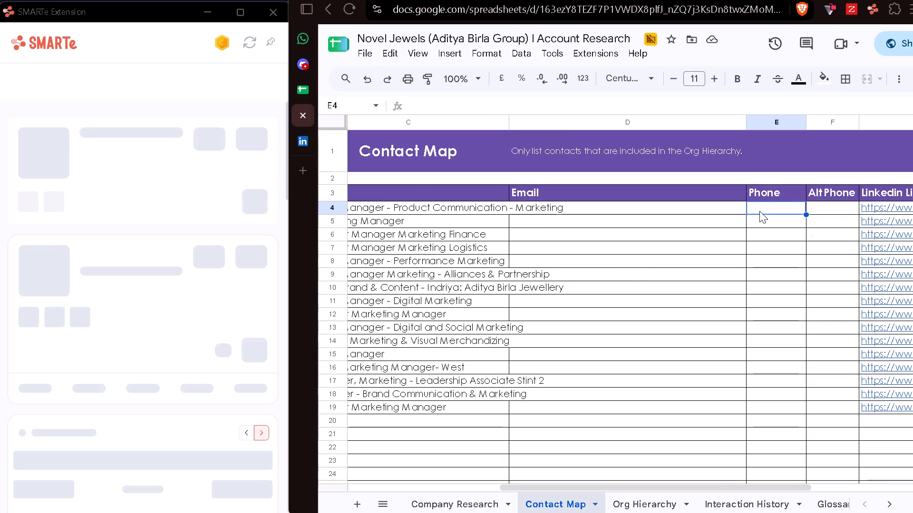
Strip the leading prefix from the phone number in cell E4.
click(427, 108)
key(BackSpace)
key(BackSpace)
key(BackSpace)
key(BackSpace)
key(BackSpace)
key(BackSpace)
key(BackSpace)
key(BackSpace)
key(BackSpace)
key(BackSpace)
key(BackSpace)
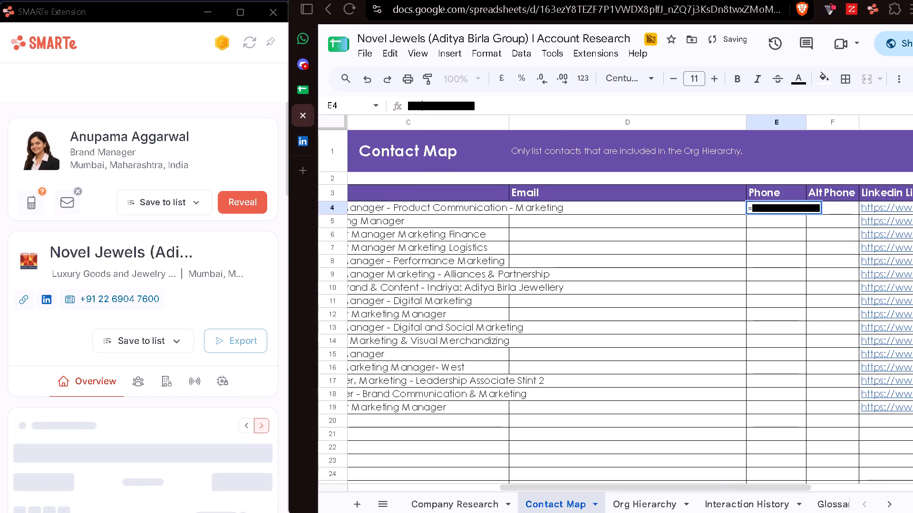
Reveal the contact's details in SMARTe and close the ZoomInfo side view on the LinkedIn profile.
click(243, 199)
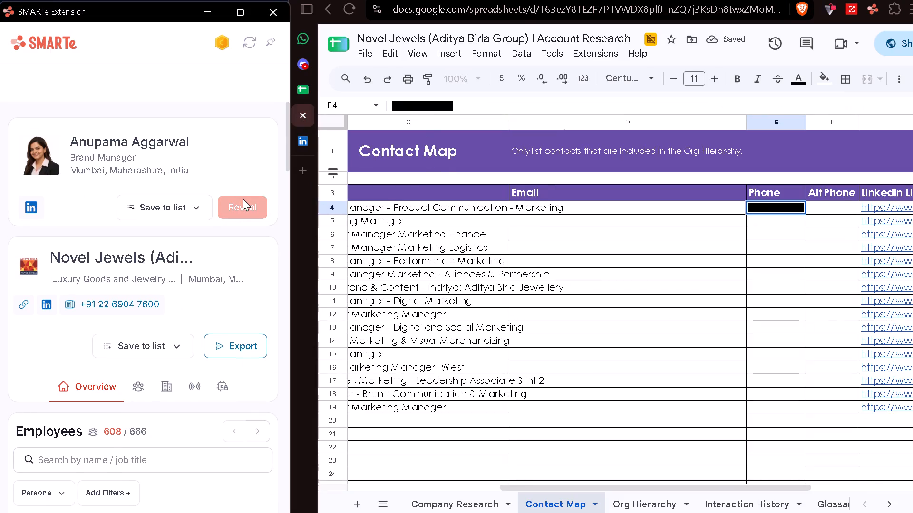
click(308, 139)
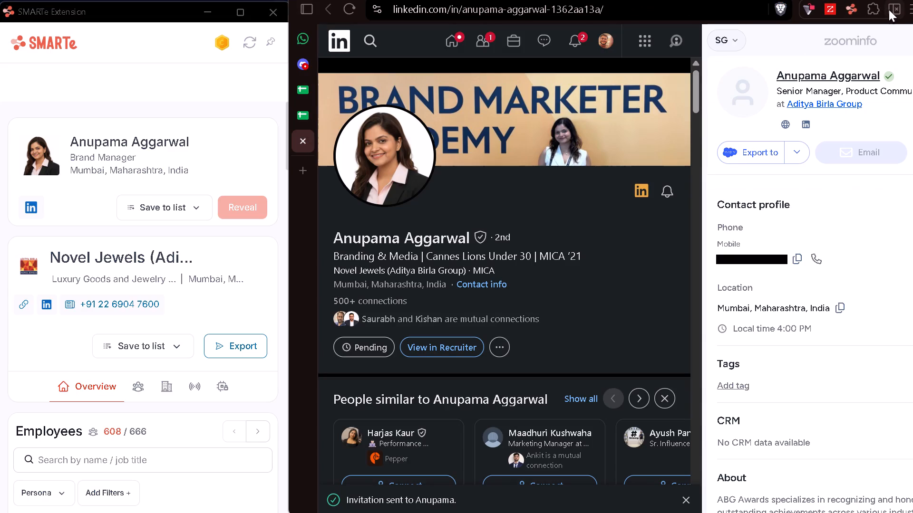
click(889, 9)
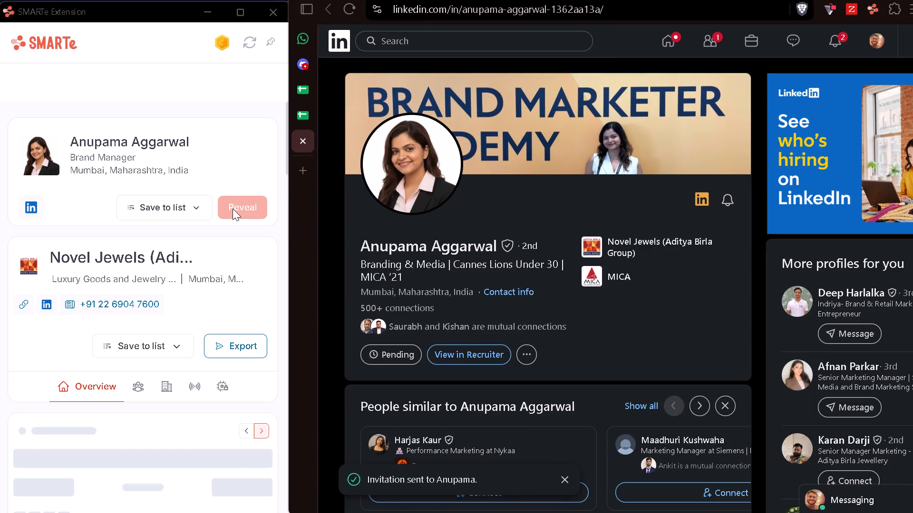
click(233, 209)
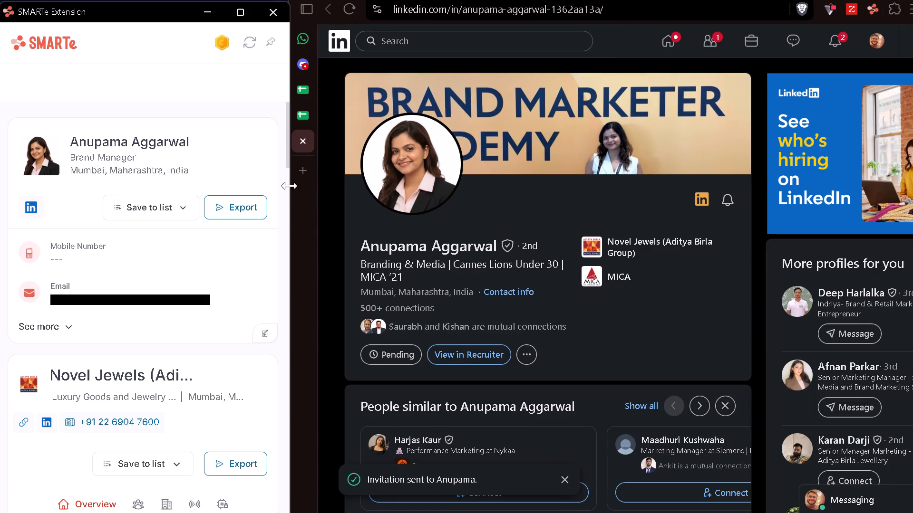
Close the LinkedIn profile and copy the contact's email address from SMARTe into Email cell D4 of the Contact Map.
click(302, 142)
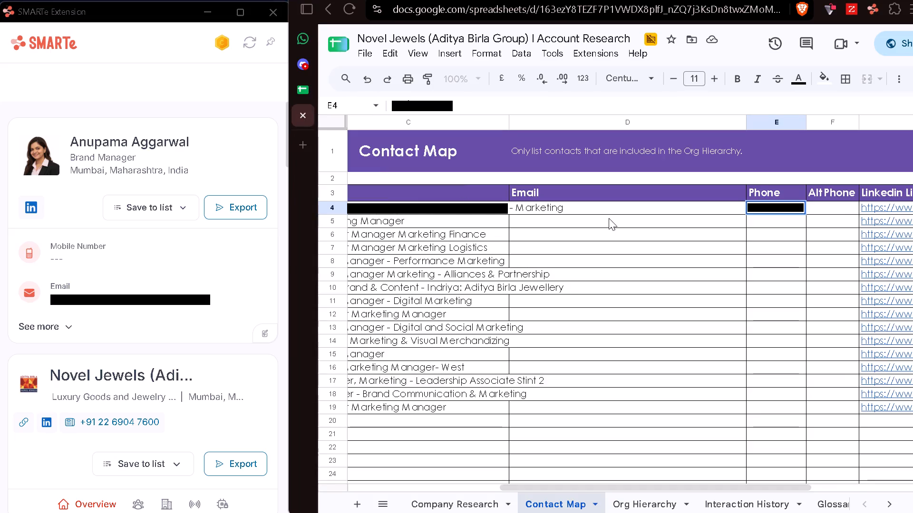
click(226, 297)
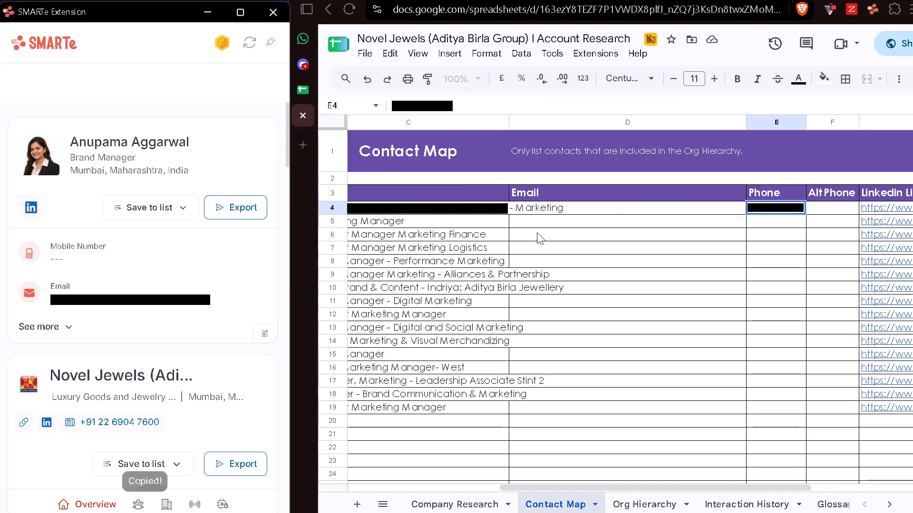
click(661, 204)
key(ctrl+v)
key(Right)
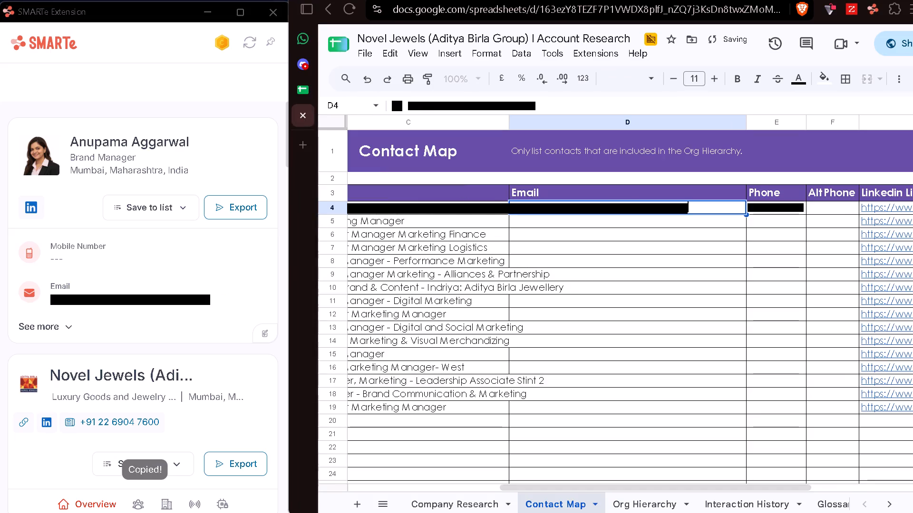
Enter nf in Alt Phone cell F4 and move to Email cell D5.
click(815, 207)
text(nf)
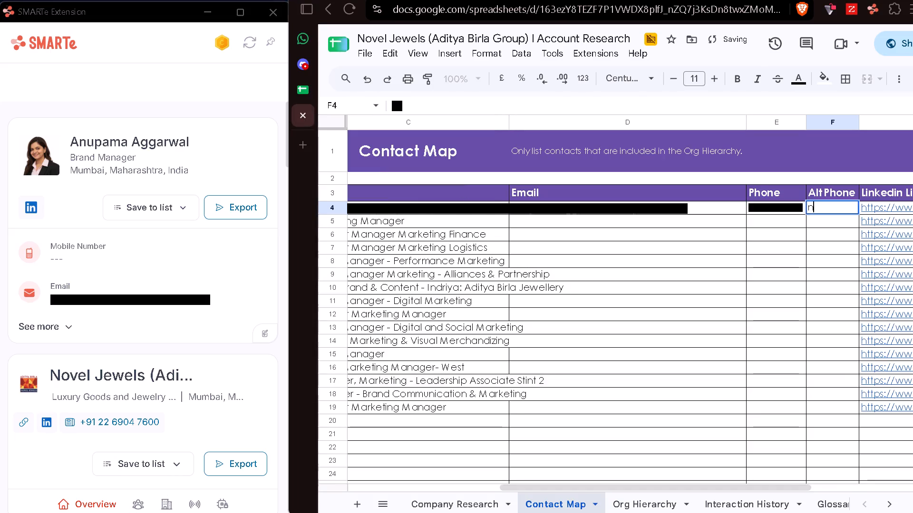
key(Down)
key(Left)
key(Left)
Open the LinkedIn profile linked in row 5 and refresh the SMARTe lookup for it.
scroll(748, 269, left, 3)
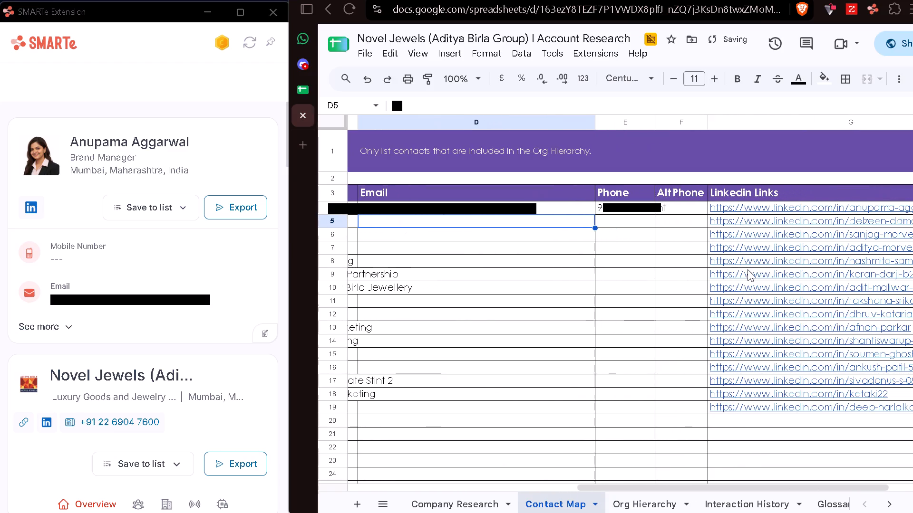
click(768, 248)
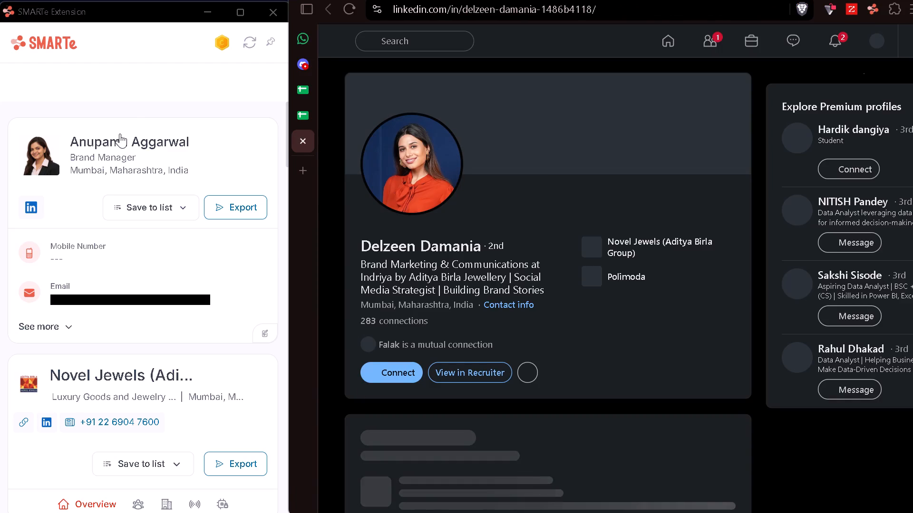
click(253, 46)
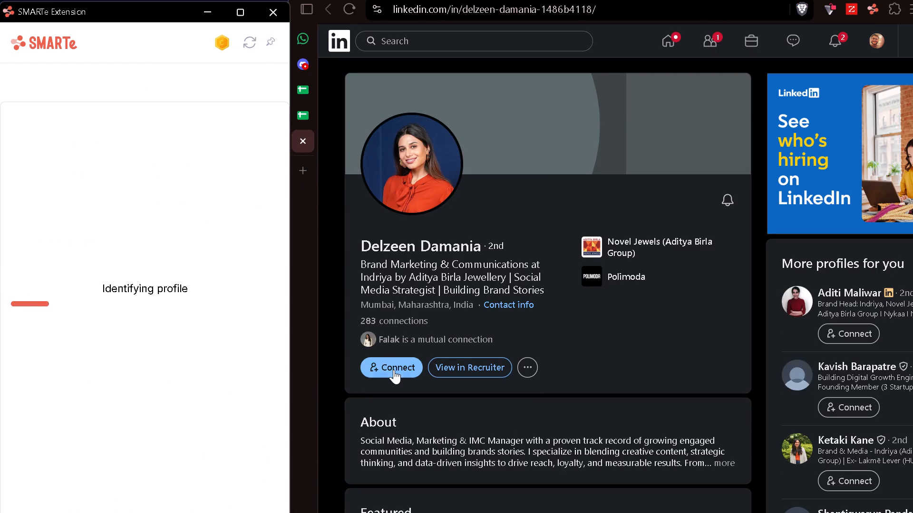
Send a LinkedIn connection invitation to the row 5 contact.
click(394, 370)
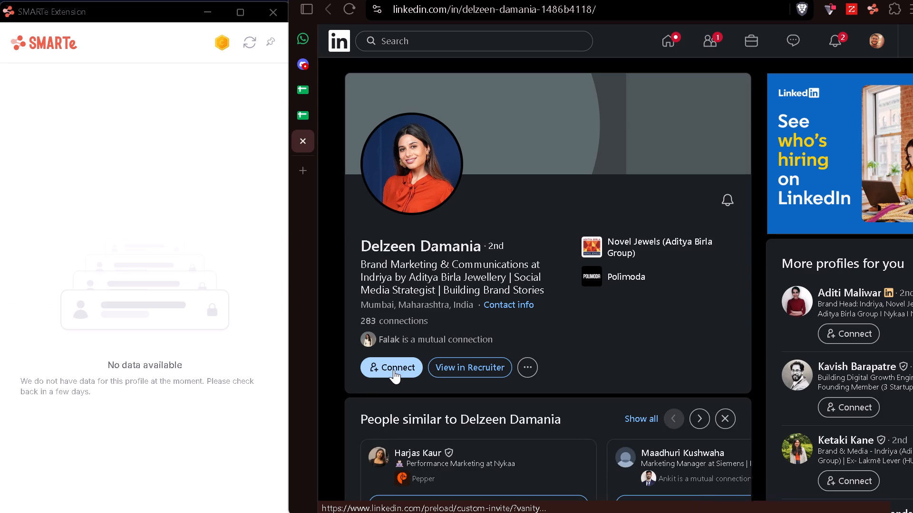
click(732, 197)
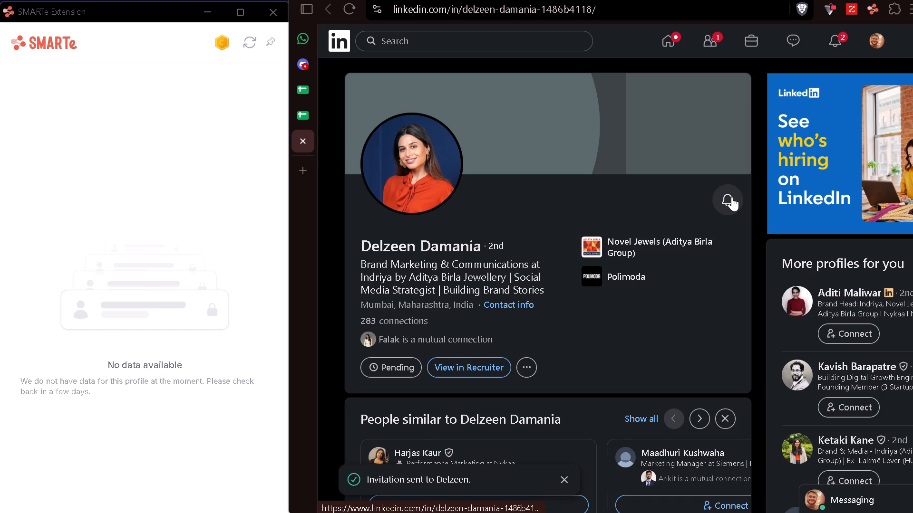
Check the row 5 contact's details in ZoomInfo.
click(861, 4)
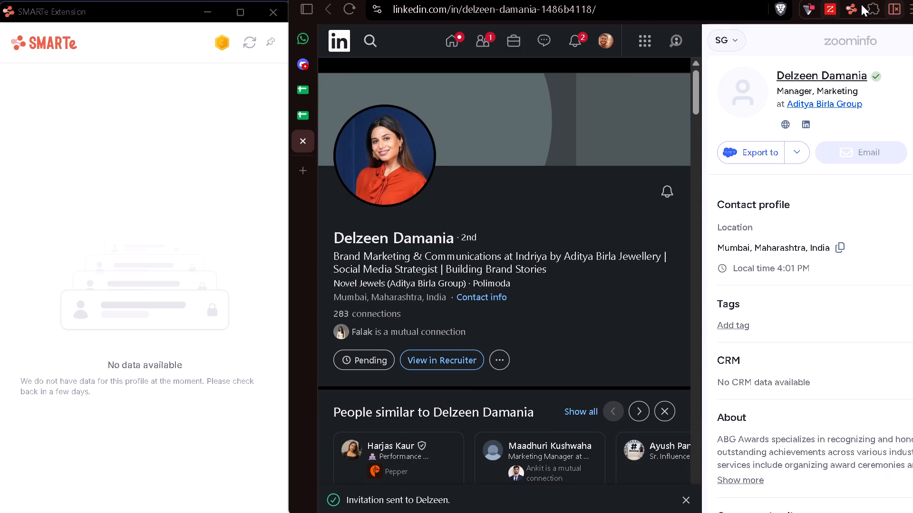
Close the profile and enter nf for Email, Phone and Alt Phone in row 5 of the Contact Map, ending on cell D6.
click(301, 142)
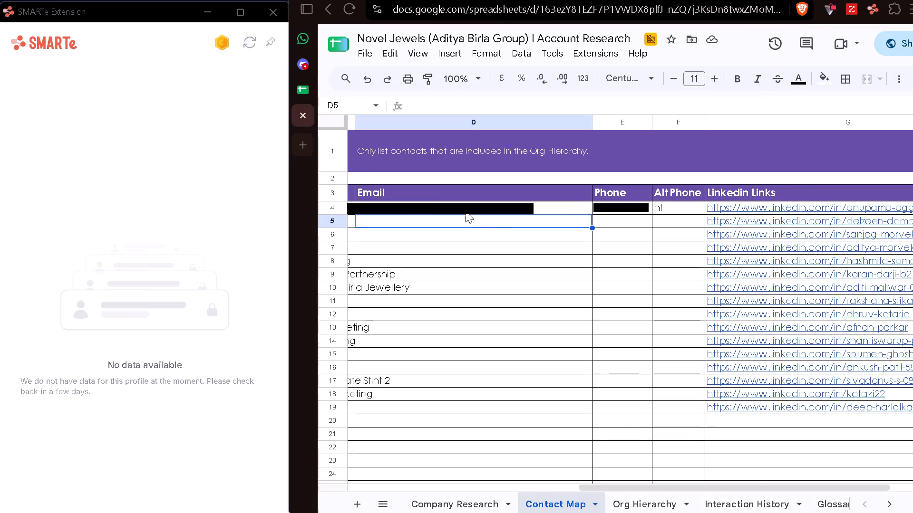
text(nf)
key(Right)
text(nf)
key(Right)
text(nf)
key(Down)
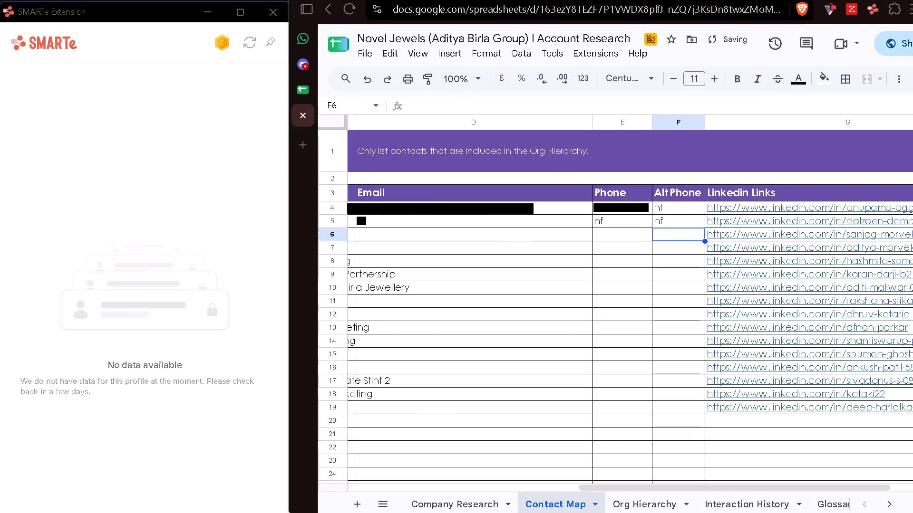
key(Left)
key(Left)
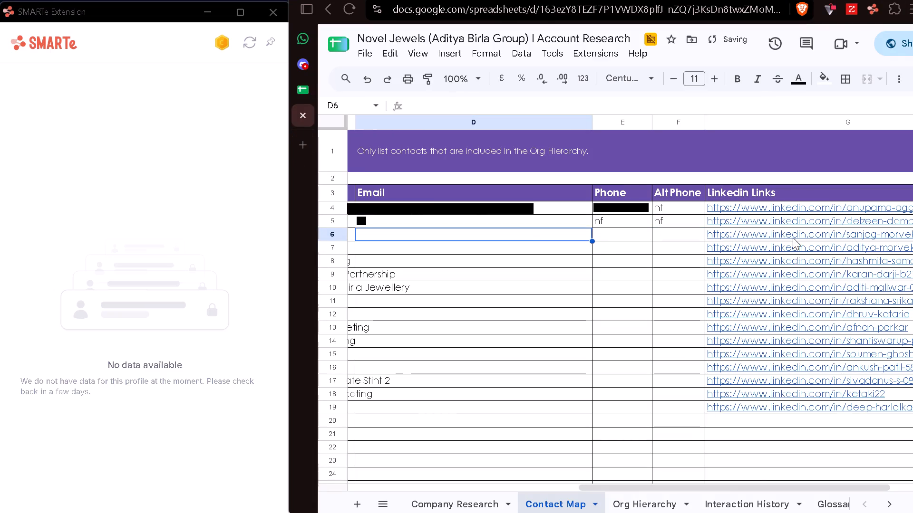
Open the LinkedIn profile linked in row 6 and refresh the SMARTe lookup for it.
click(786, 256)
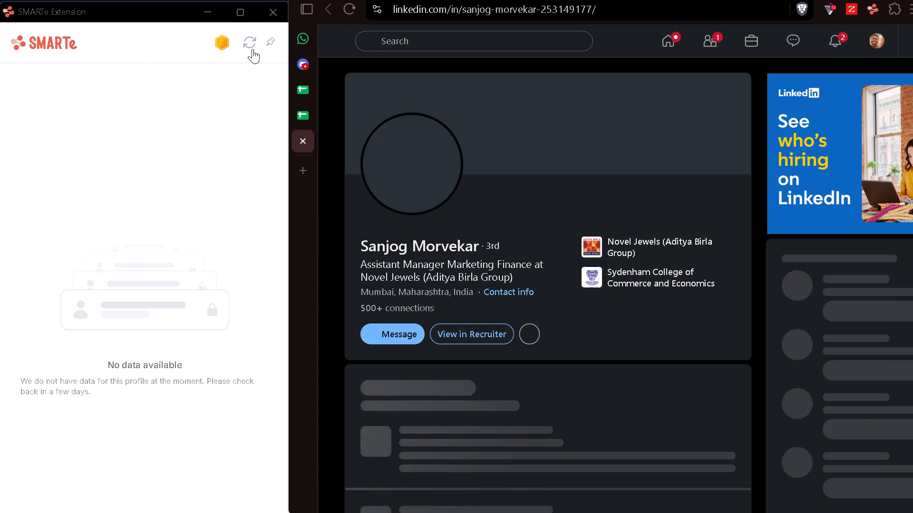
click(253, 49)
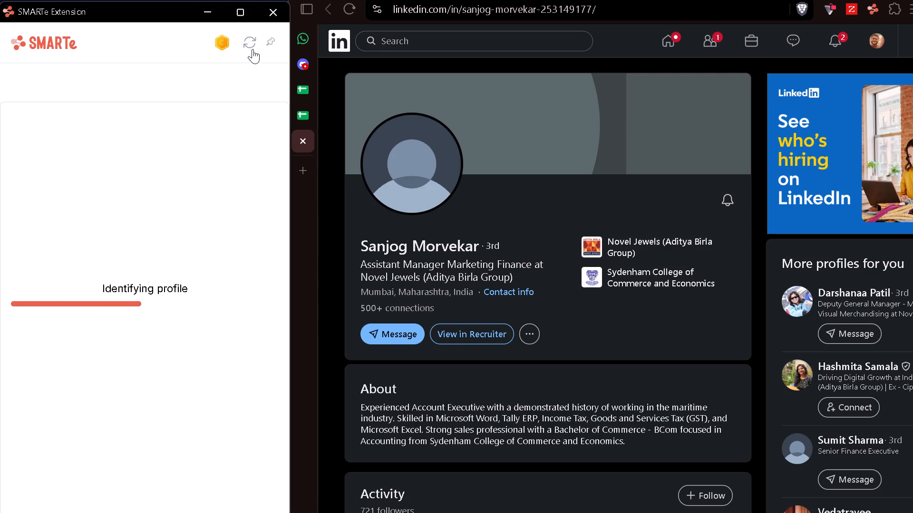
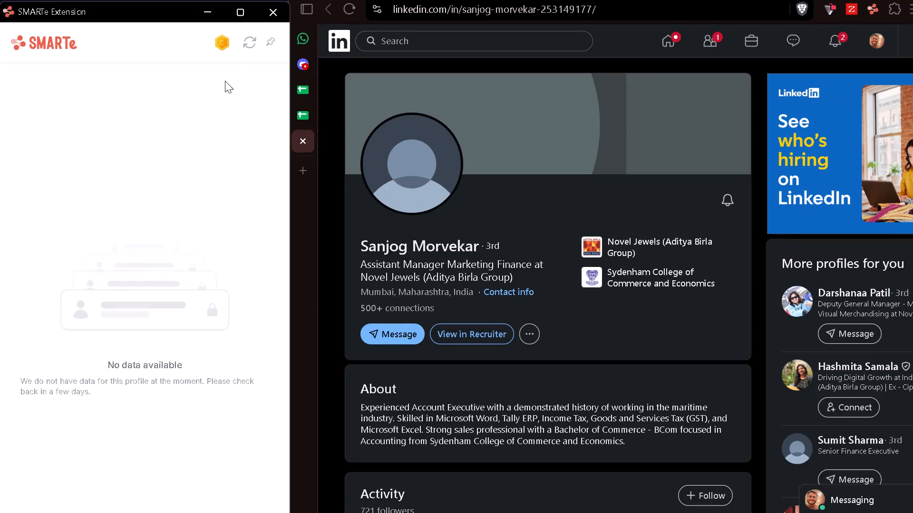
Refresh the SMARTe lookup, open the row 6 contact in ZoomInfo and copy their business email.
click(244, 37)
click(855, 8)
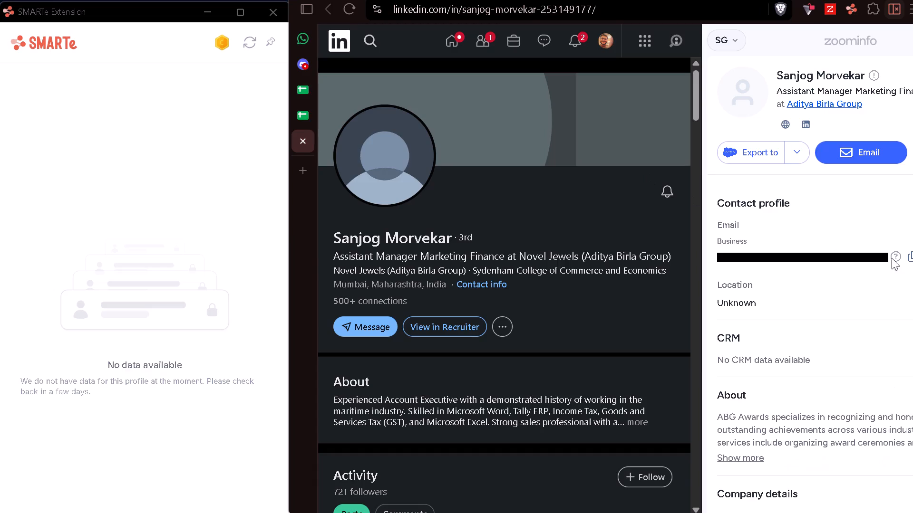
click(909, 258)
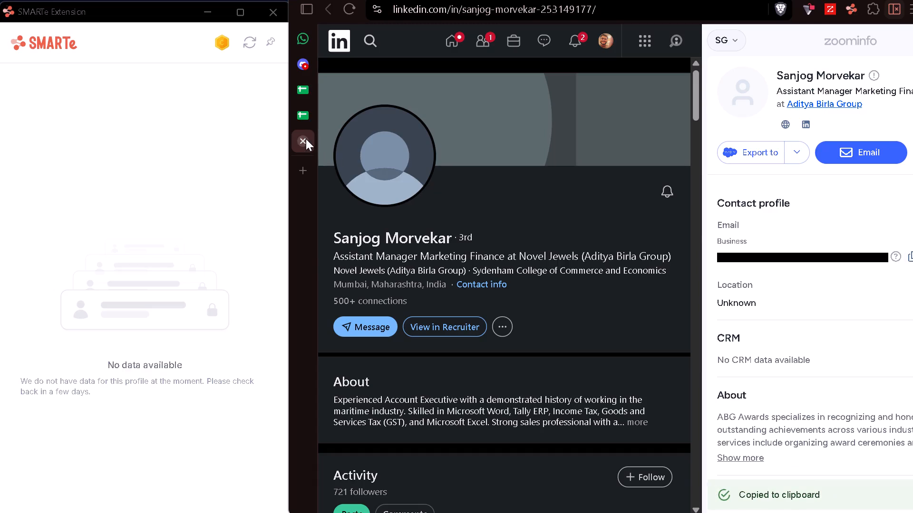
Close the profile and fill row 6 of the Contact Map with the copied email and nf for Phone and Alt Phone, ending on cell D7.
click(306, 139)
click(513, 217)
key(Down)
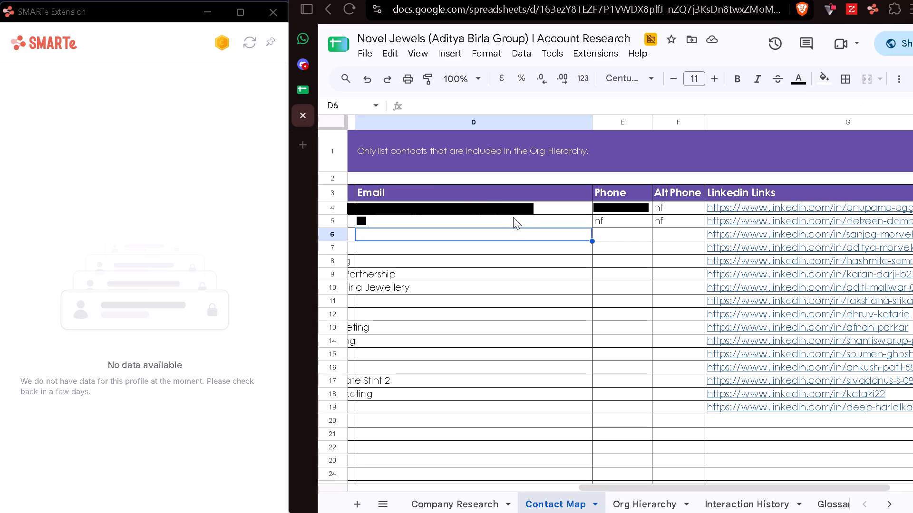
key(ctrl+v)
key(Right)
text(nf)
key(Right)
text(nf)
key(Down)
key(Left)
key(Left)
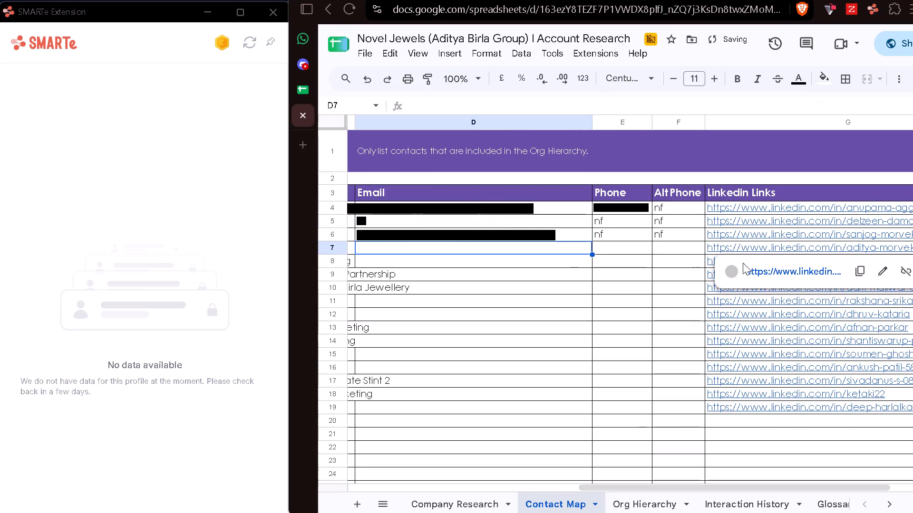
Open the LinkedIn profile linked in row 7 and send that contact a connection invitation without a note.
click(751, 267)
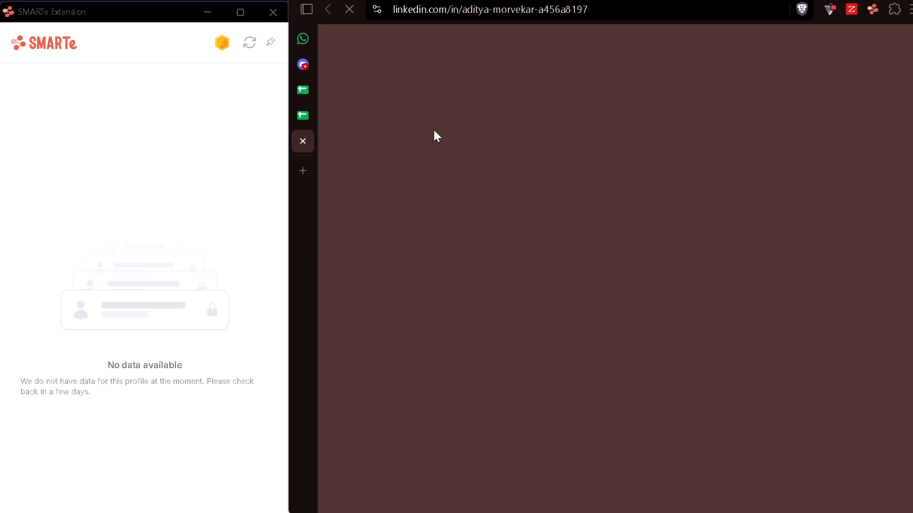
click(382, 349)
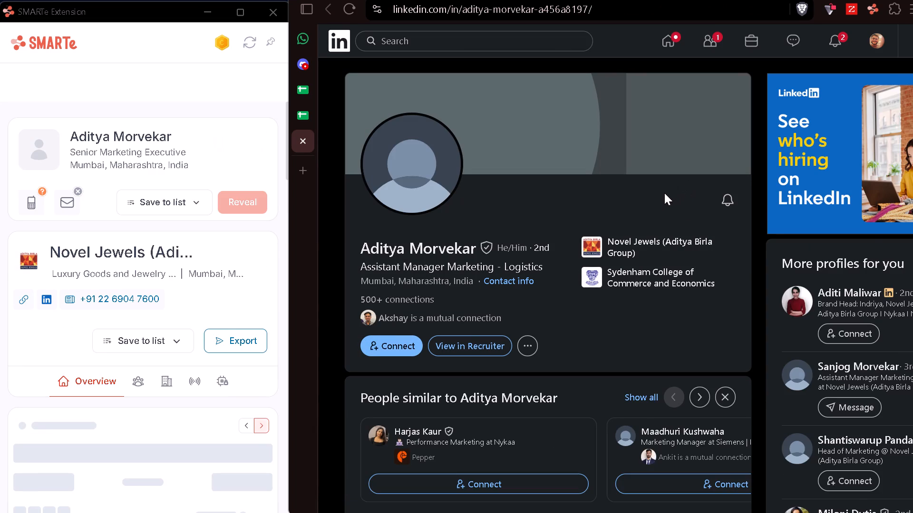
click(723, 181)
click(724, 196)
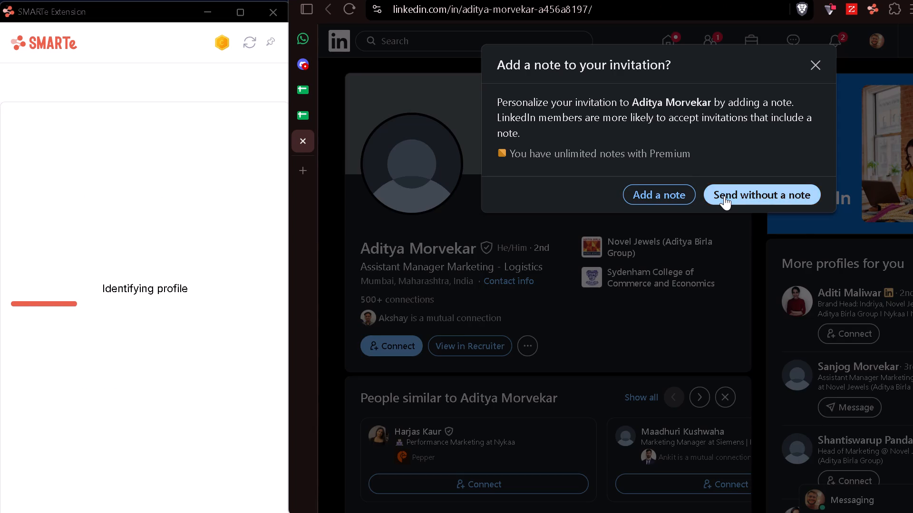
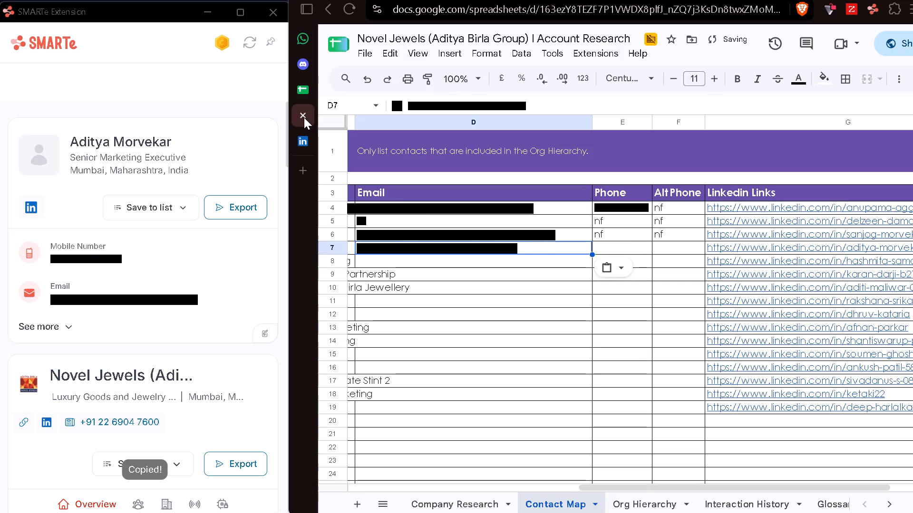
Copy the row 7 contact's mobile number from SMARTe and paste it into Phone cell E7.
key(Right)
click(137, 257)
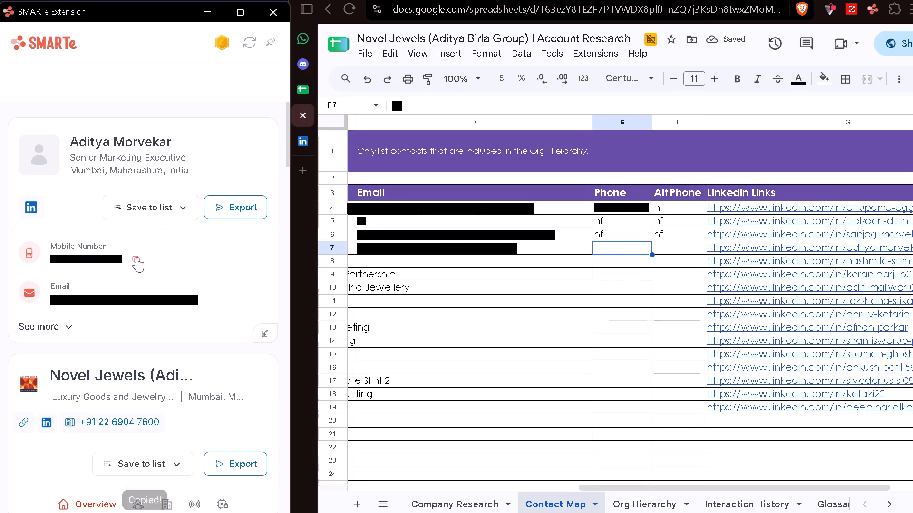
click(612, 249)
key(ctrl+v)
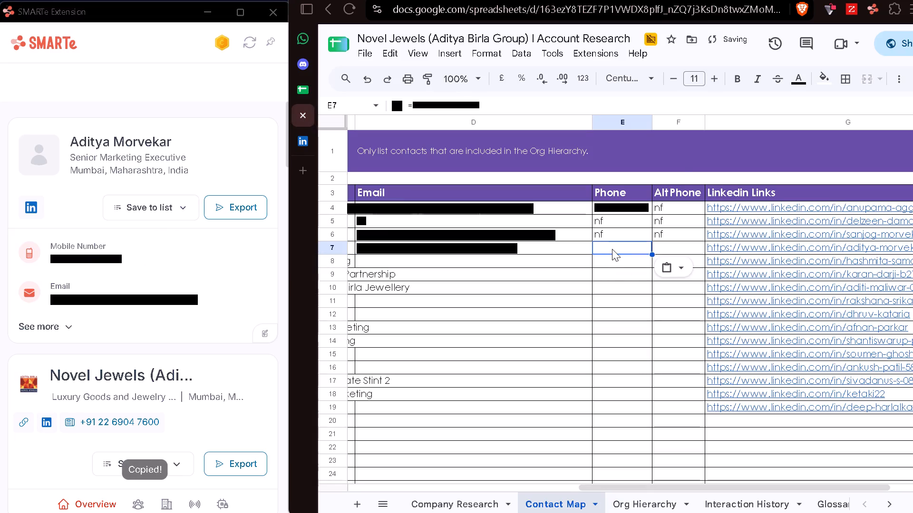
Delete the Alt Phone column F from the Contact Map.
click(672, 124)
right_click(672, 124)
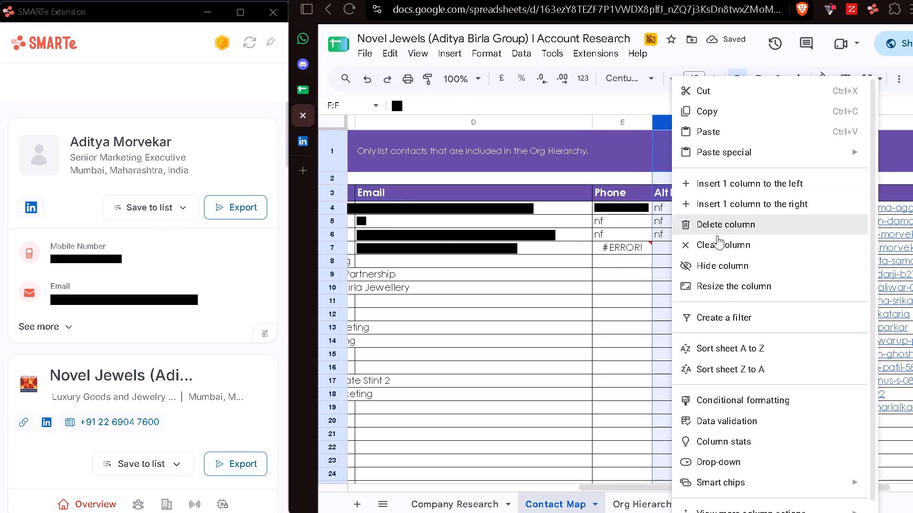
click(726, 223)
Remove the leading prefix from the phone number in E7 to leave a plain number, ending on cell D8.
click(629, 255)
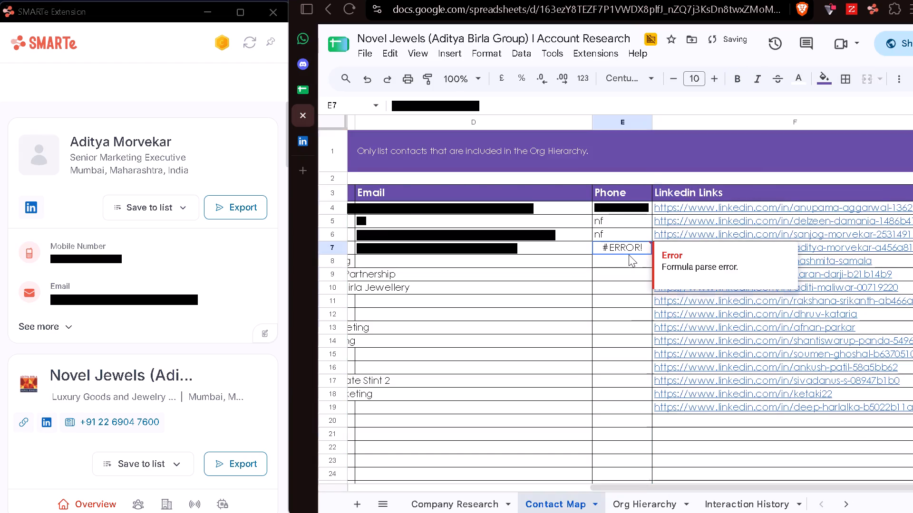
click(425, 103)
key(BackSpace)
key(BackSpace)
key(BackSpace)
key(BackSpace)
key(BackSpace)
key(BackSpace)
key(BackSpace)
key(BackSpace)
key(BackSpace)
key(BackSpace)
key(BackSpace)
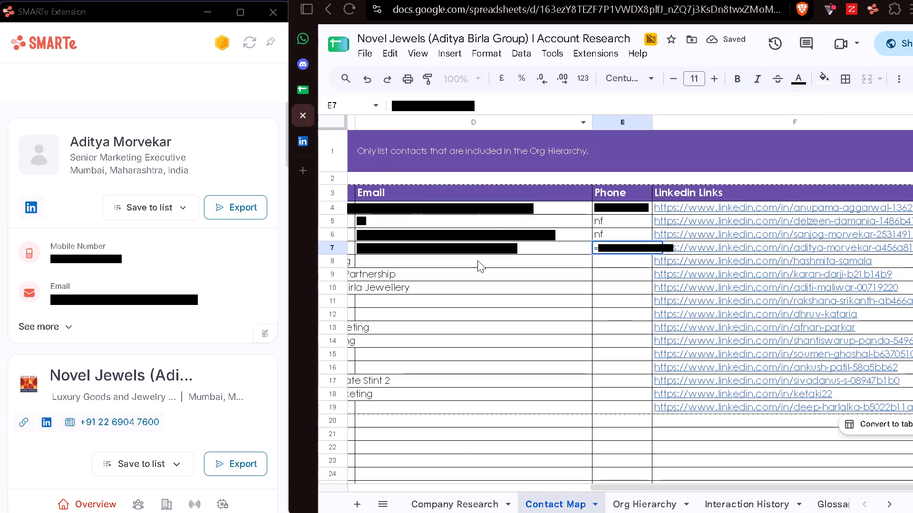
click(469, 262)
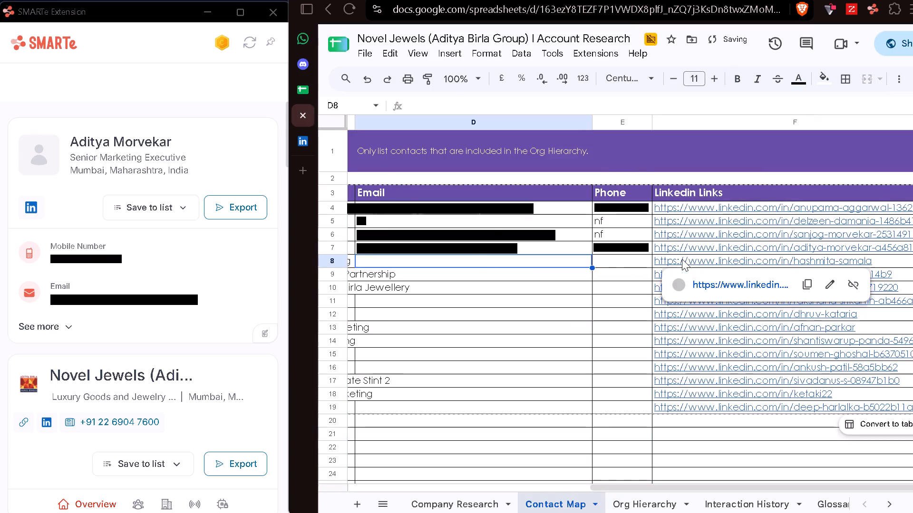
Open the LinkedIn profile linked in row 8, refresh the SMARTe lookup and send the contact an invitation without a note.
click(713, 278)
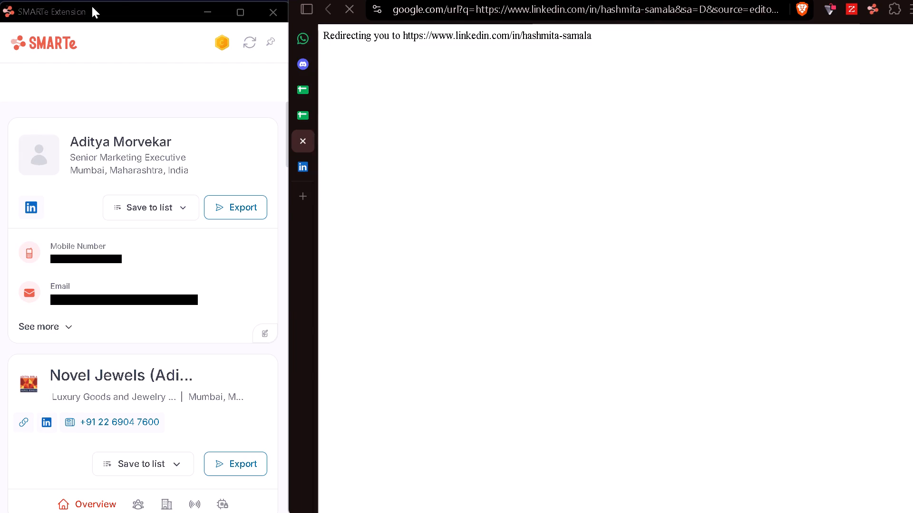
click(245, 46)
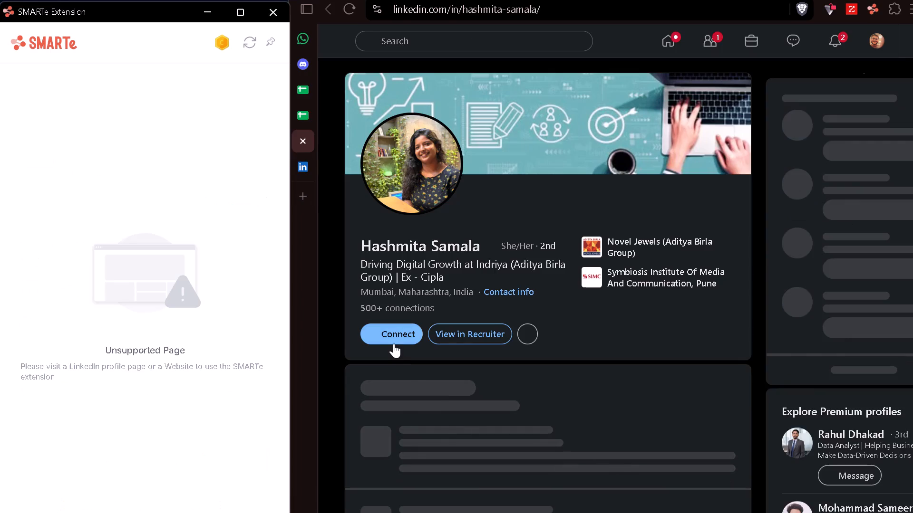
click(394, 343)
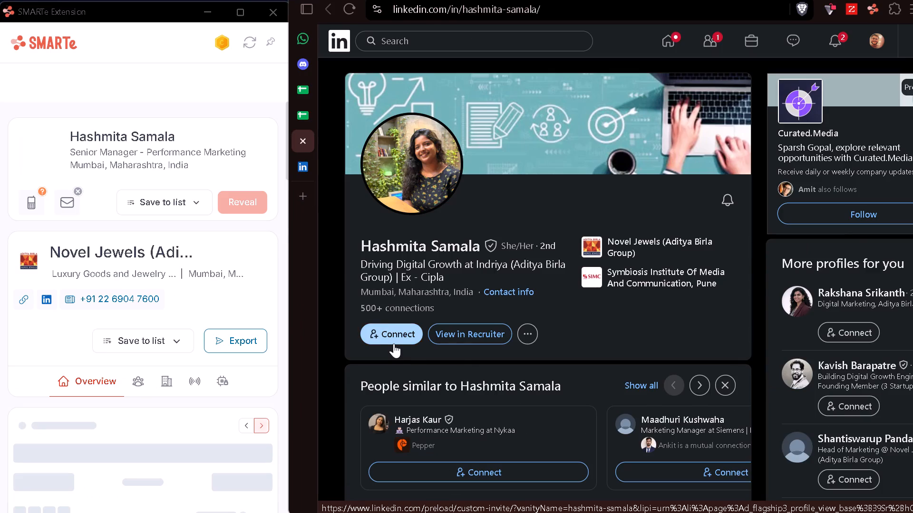
click(714, 199)
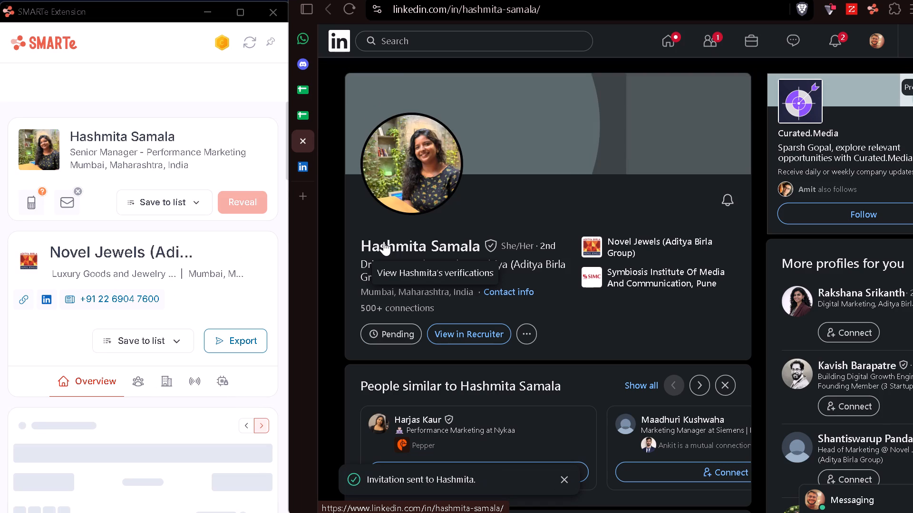
Reveal the row 8 contact's details in SMARTe, open their ZoomInfo record and paste the copied SMARTe email into D8.
click(245, 199)
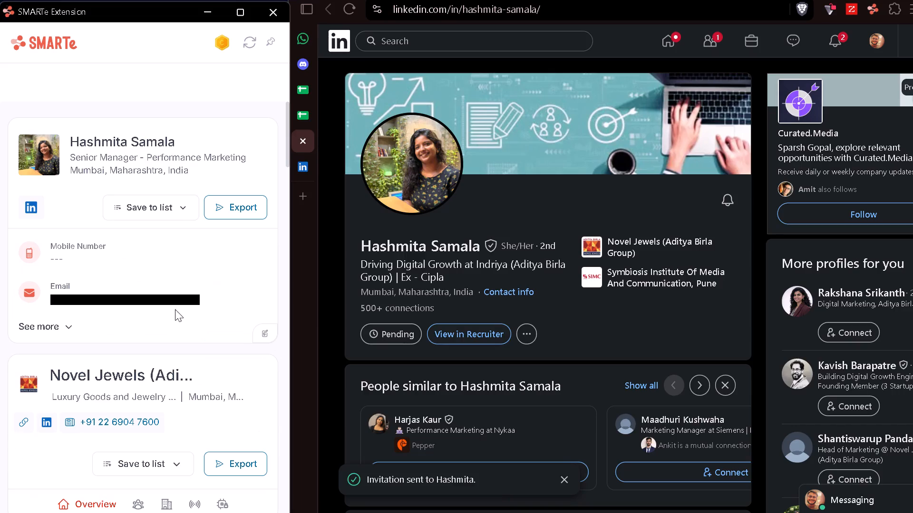
click(213, 302)
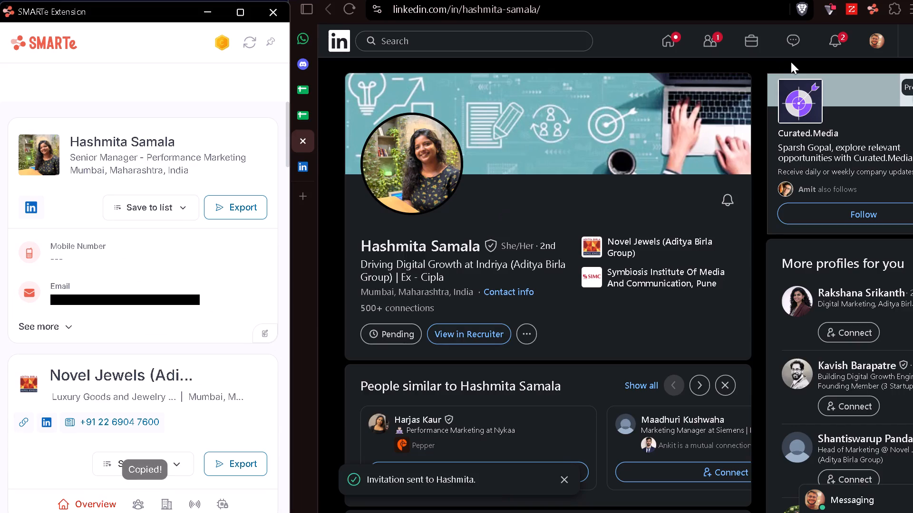
click(854, 10)
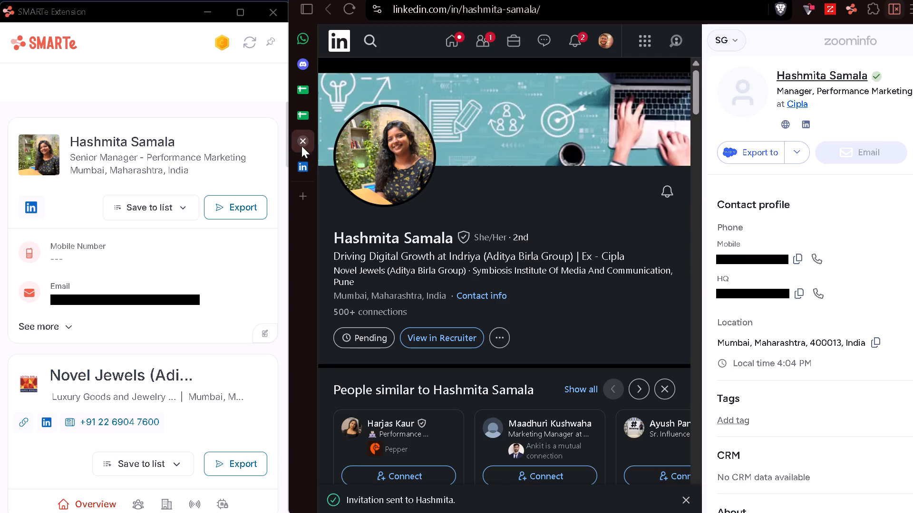
click(305, 120)
key(ctrl+v)
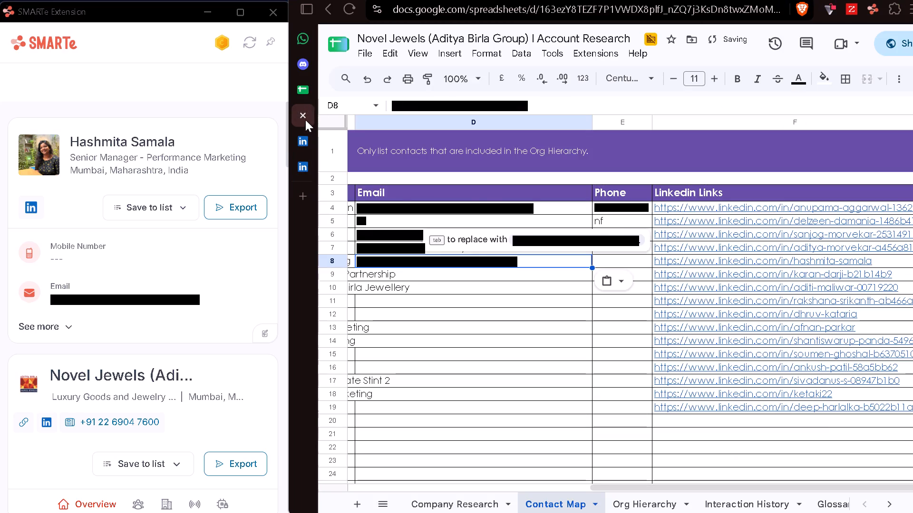
Copy the row 8 contact's mobile number from ZoomInfo, close the open LinkedIn profiles and paste the number into E8.
click(305, 158)
click(303, 147)
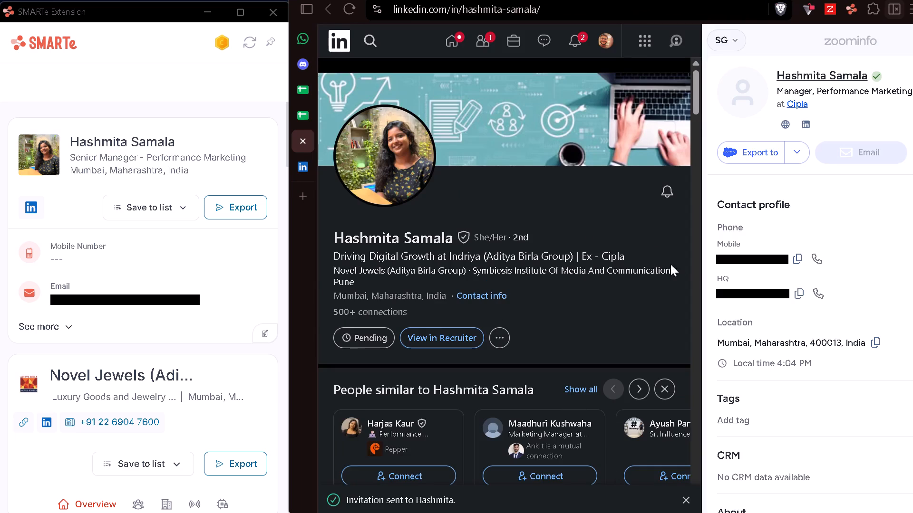
click(794, 262)
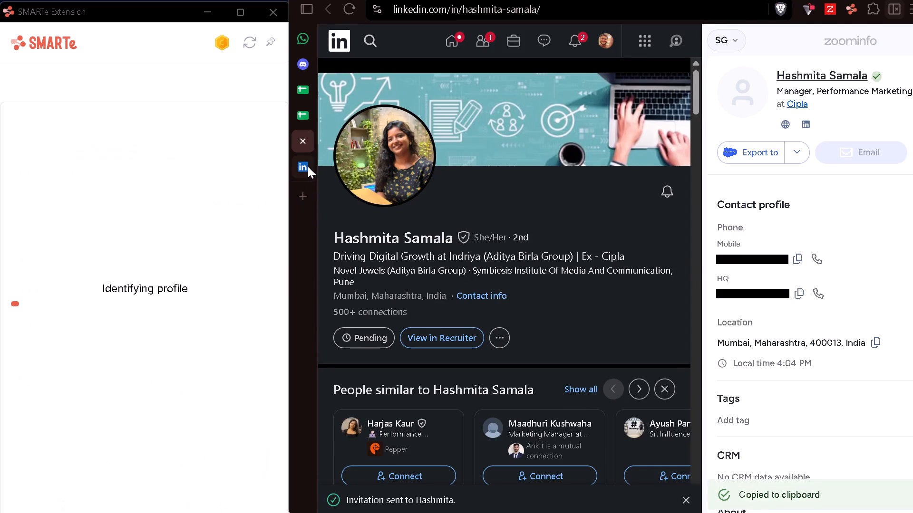
double_click(308, 166)
click(302, 143)
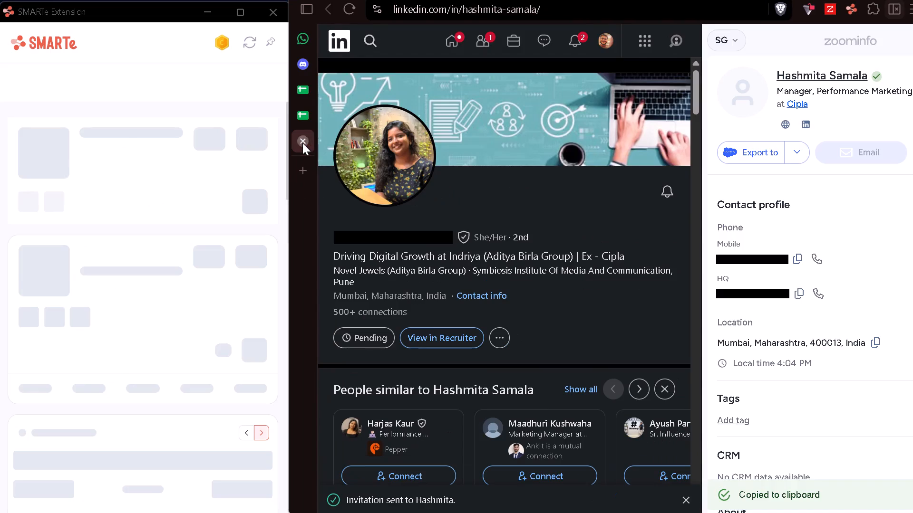
key(Right)
key(ctrl+v)
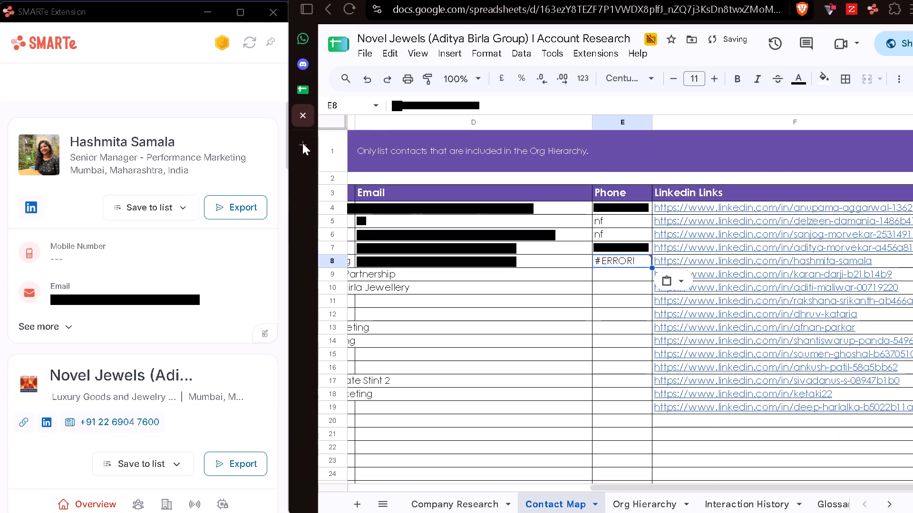
Remove the leading prefix from the phone number in E8 to leave a plain number, ending on cell D9.
click(427, 104)
key(BackSpace)
key(BackSpace)
key(BackSpace)
key(BackSpace)
key(BackSpace)
key(BackSpace)
key(BackSpace)
key(BackSpace)
key(BackSpace)
key(BackSpace)
key(BackSpace)
key(BackSpace)
key(BackSpace)
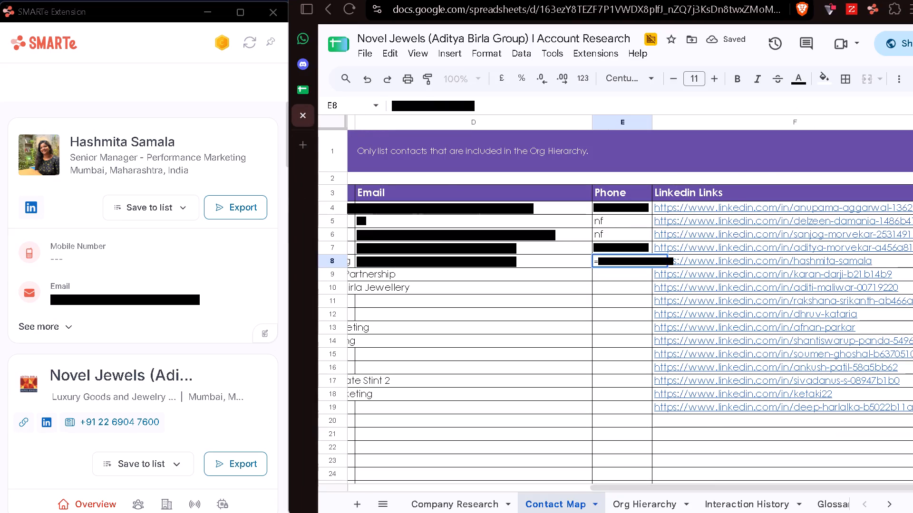
click(483, 274)
Open the LinkedIn profile linked in row 9, refresh the SMARTe lookup and send the contact an invitation without a note.
scroll(483, 274, down, 1)
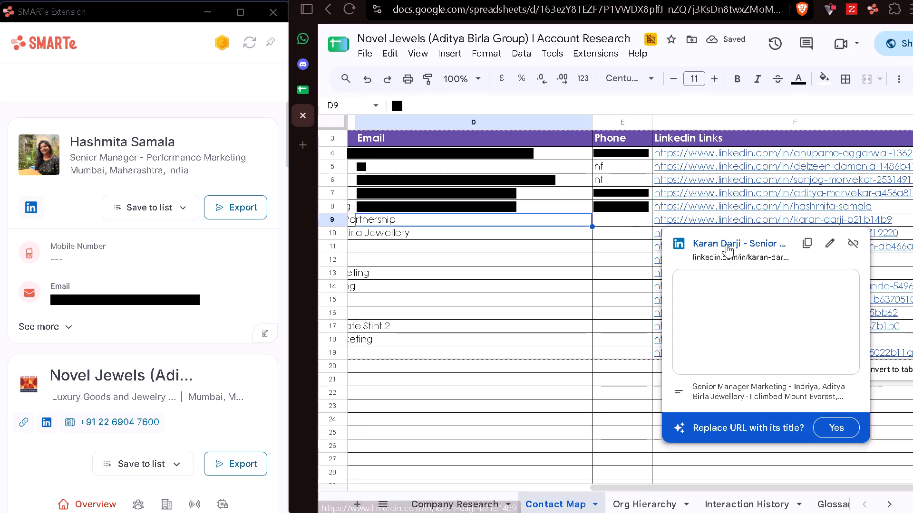
click(727, 244)
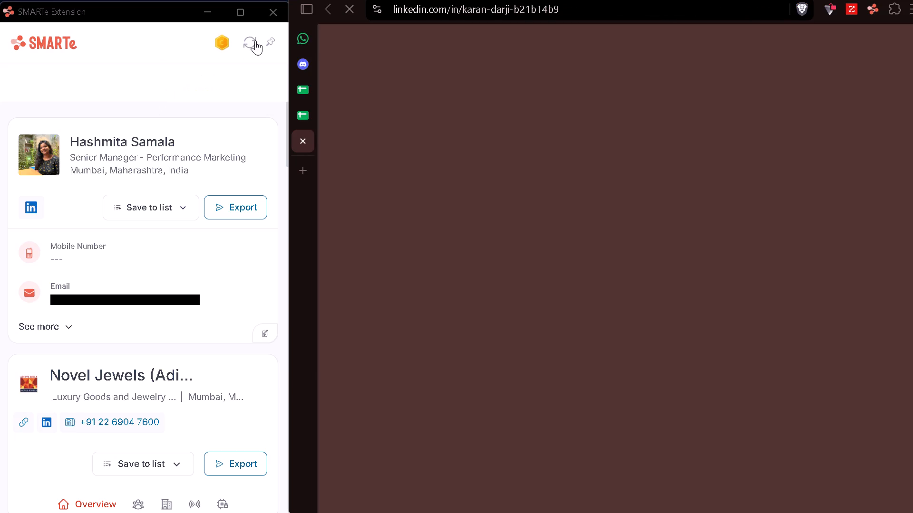
click(255, 40)
click(381, 346)
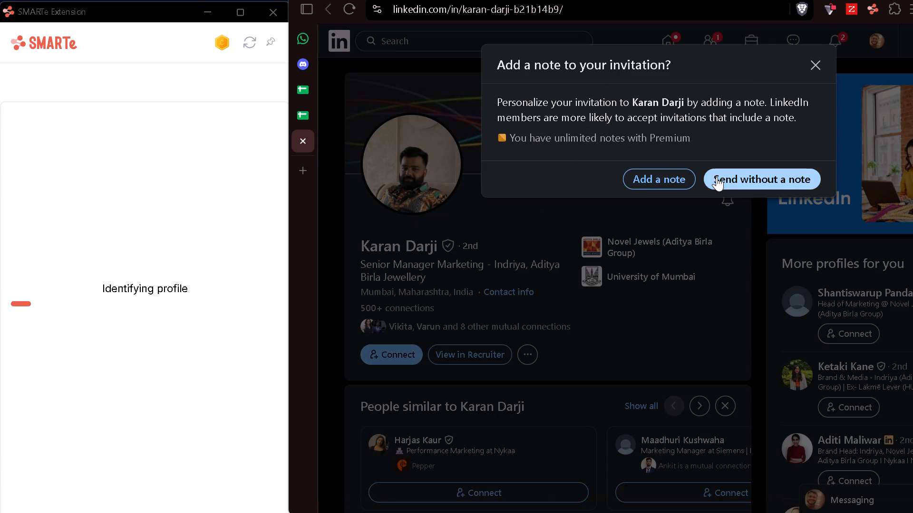
click(717, 177)
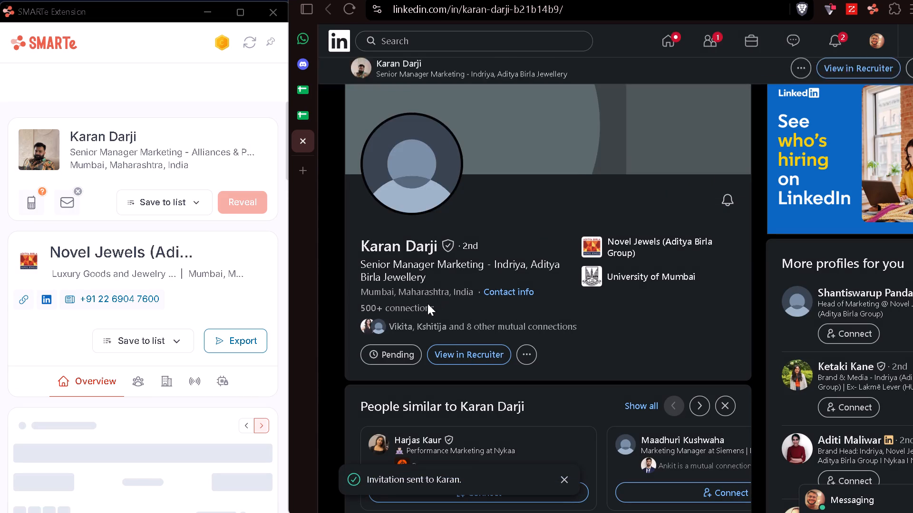
Reveal the row 9 contact's details in SMARTe and copy their email into cell D9.
click(257, 211)
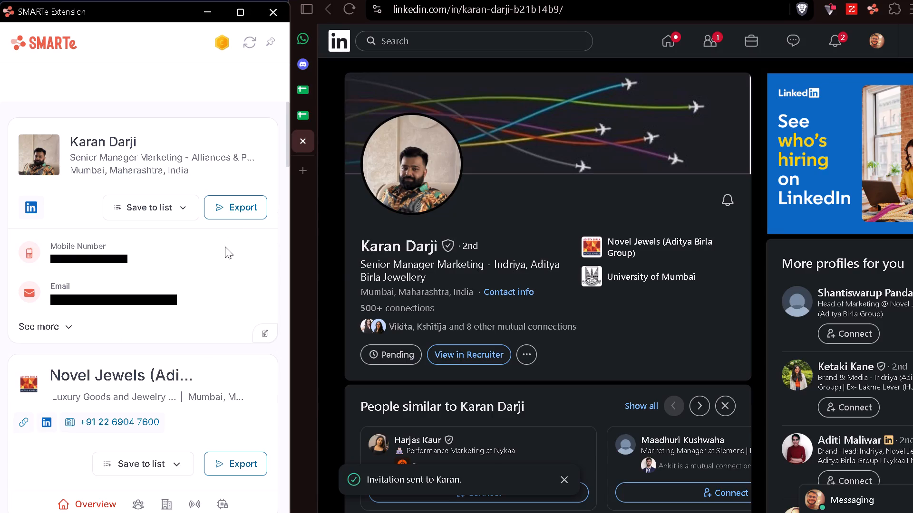
click(184, 301)
click(295, 119)
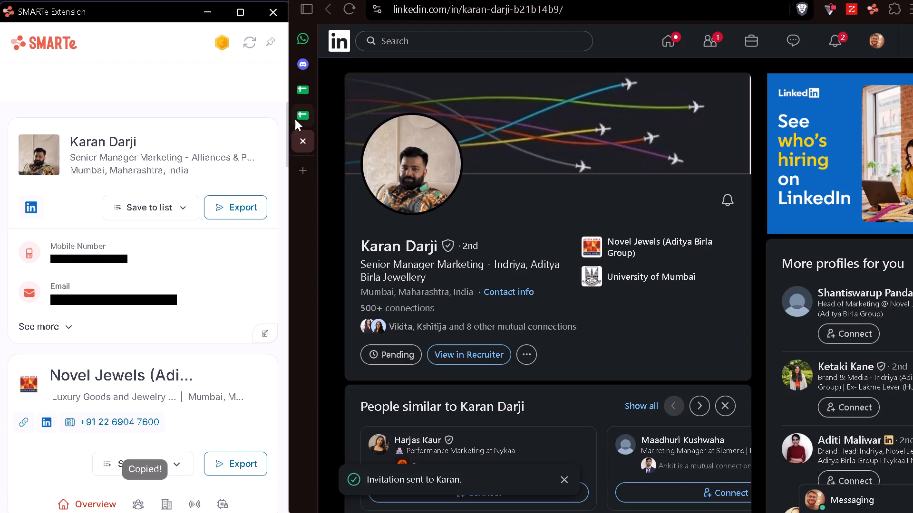
key(ctrl+v)
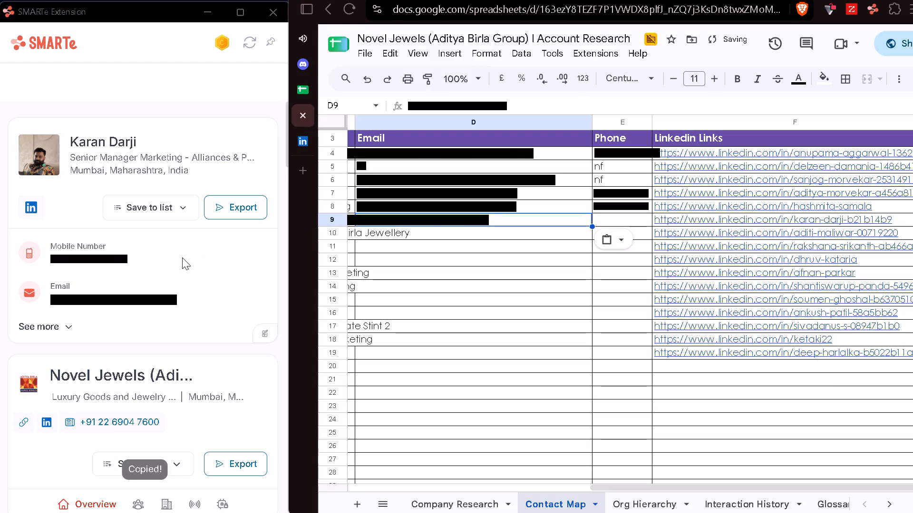
Copy the row 9 contact's mobile number from SMARTe into E9 and strip its leading prefix, ending on cell D10.
click(142, 257)
click(625, 222)
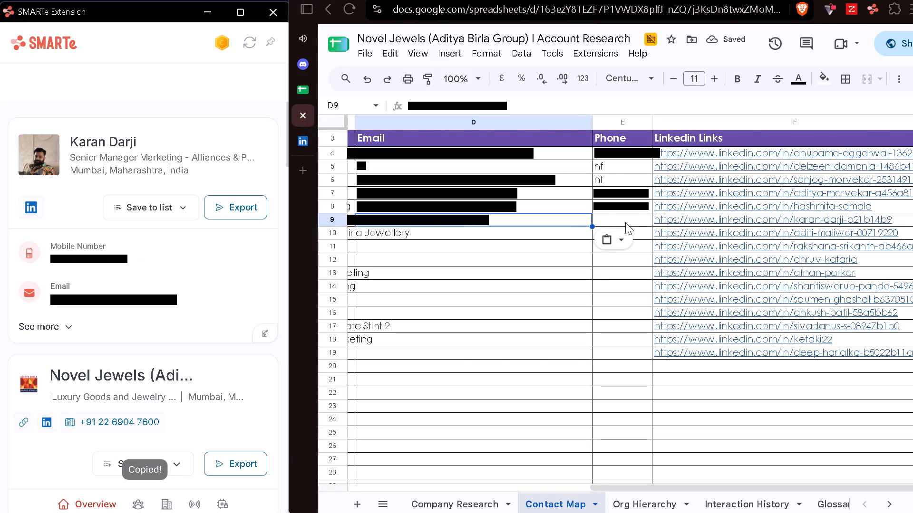
key(ctrl+v)
click(427, 104)
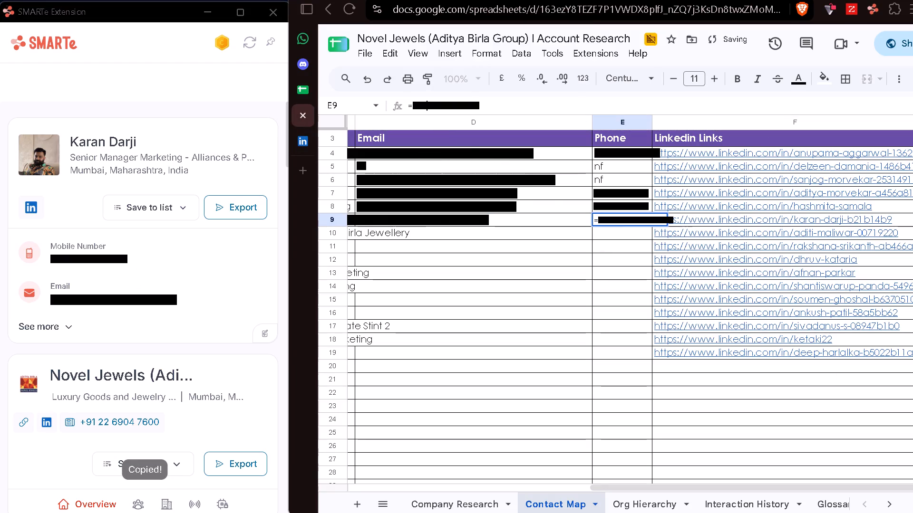
key(BackSpace)
key(BackSpace)
key(BackSpace)
key(BackSpace)
key(BackSpace)
key(BackSpace)
key(BackSpace)
key(BackSpace)
key(BackSpace)
key(BackSpace)
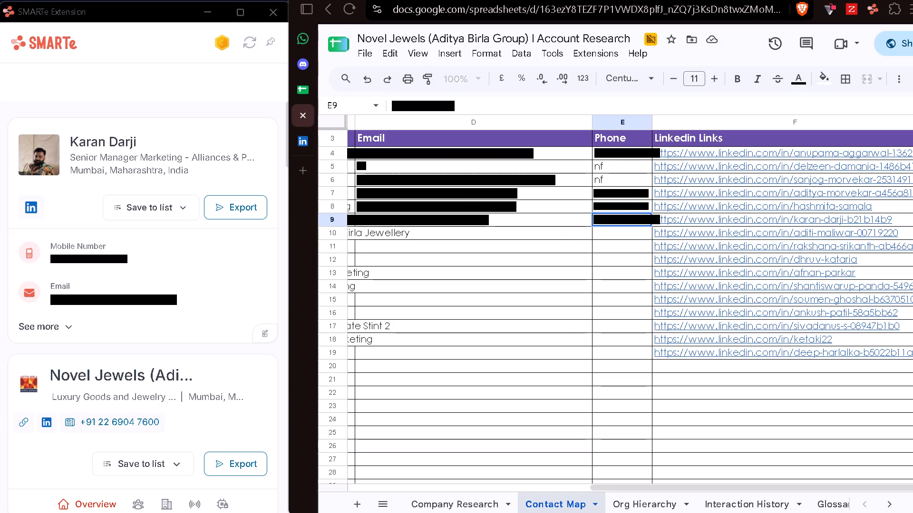
click(471, 242)
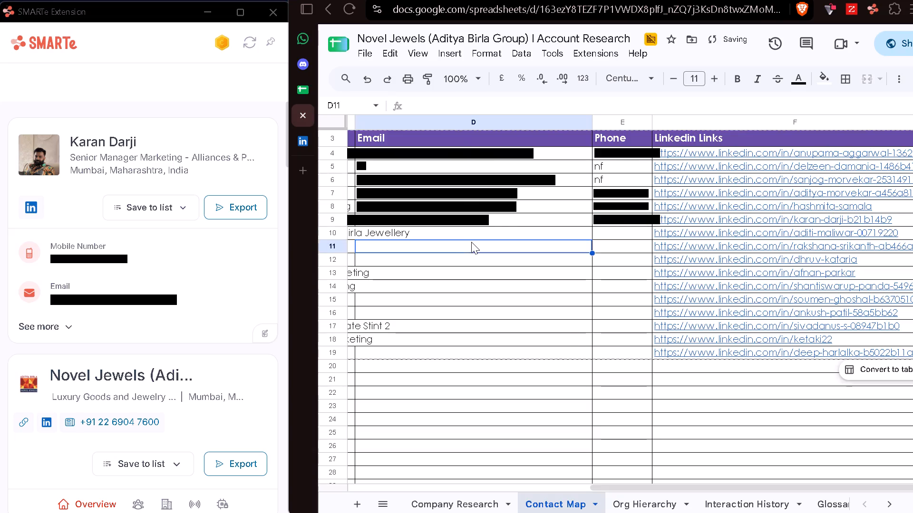
key(Up)
Close the SMARTe extension window and return to the Contact Map sheet.
click(275, 15)
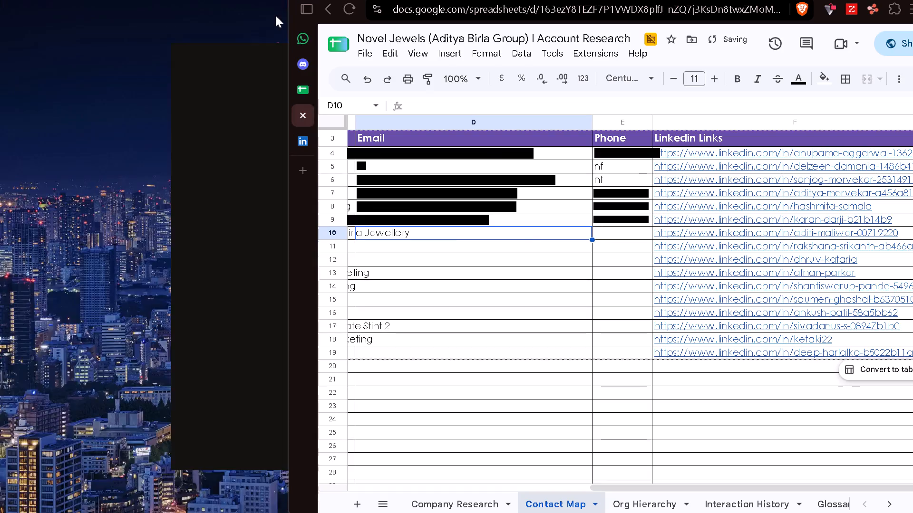
click(11, 140)
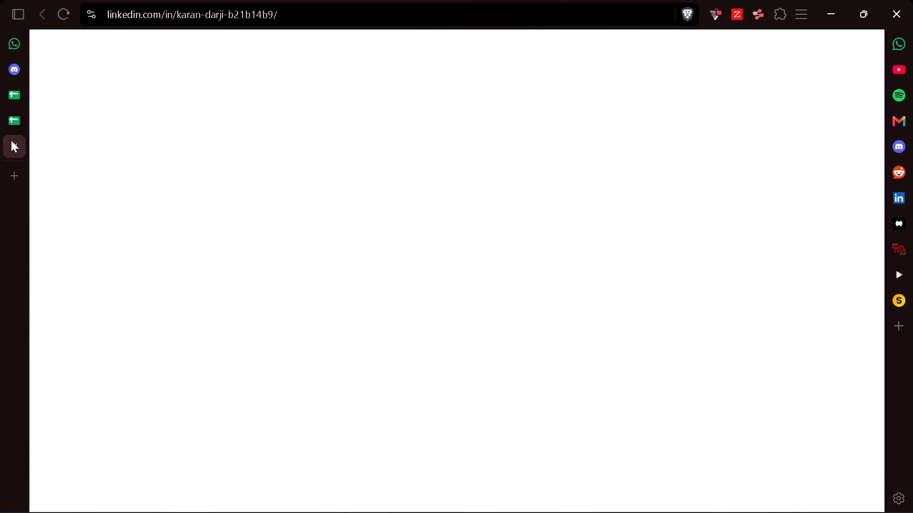
click(13, 110)
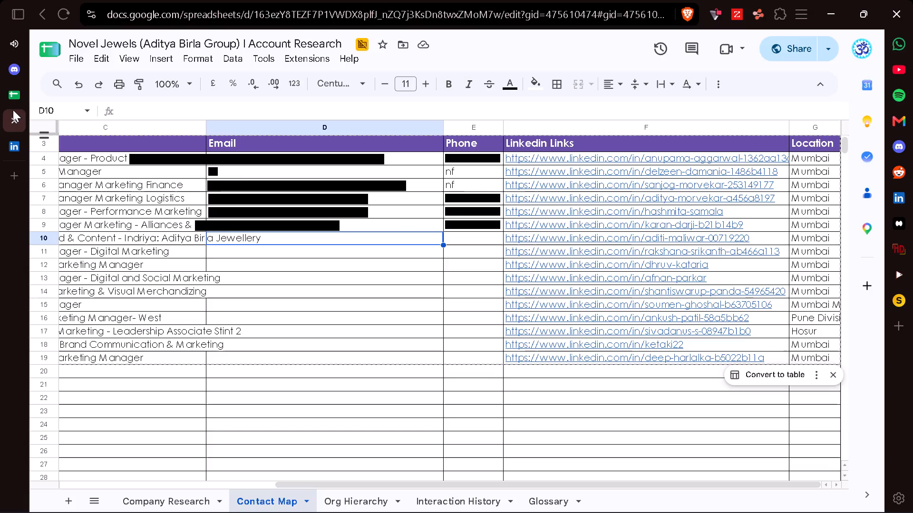
Download the Eshan Leads 26th October sheet of Klenty Leads New as a CSV file and close it in Excel.
click(10, 94)
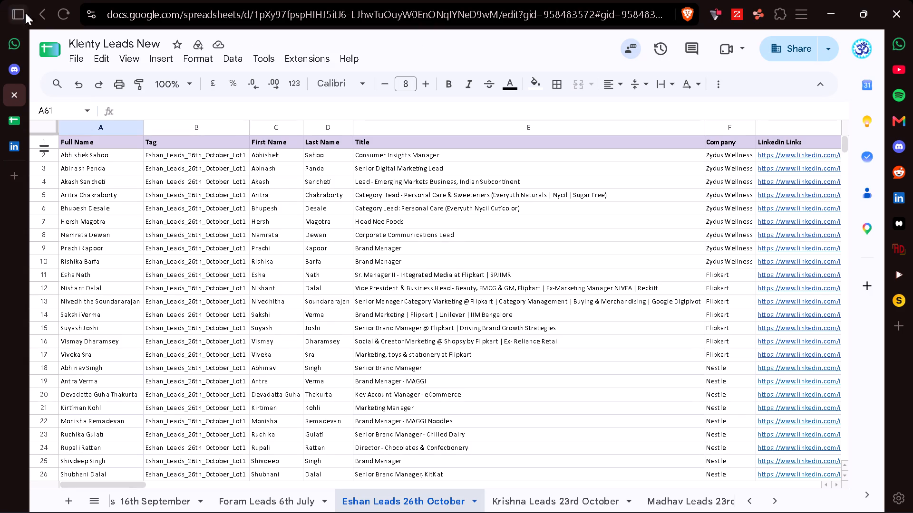
click(73, 54)
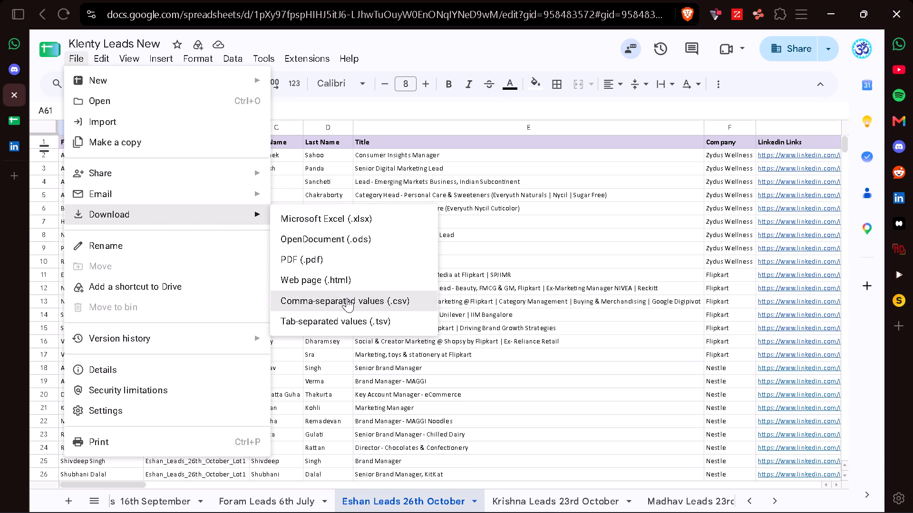
click(347, 298)
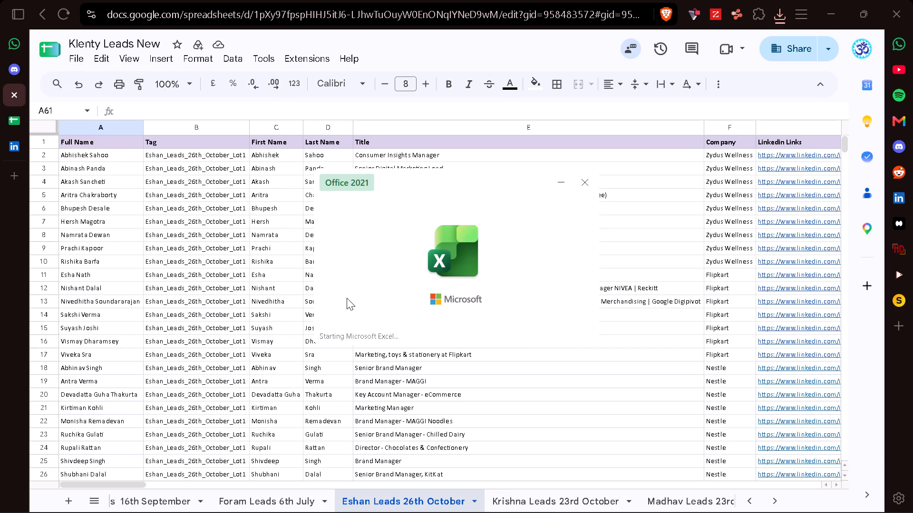
click(912, 0)
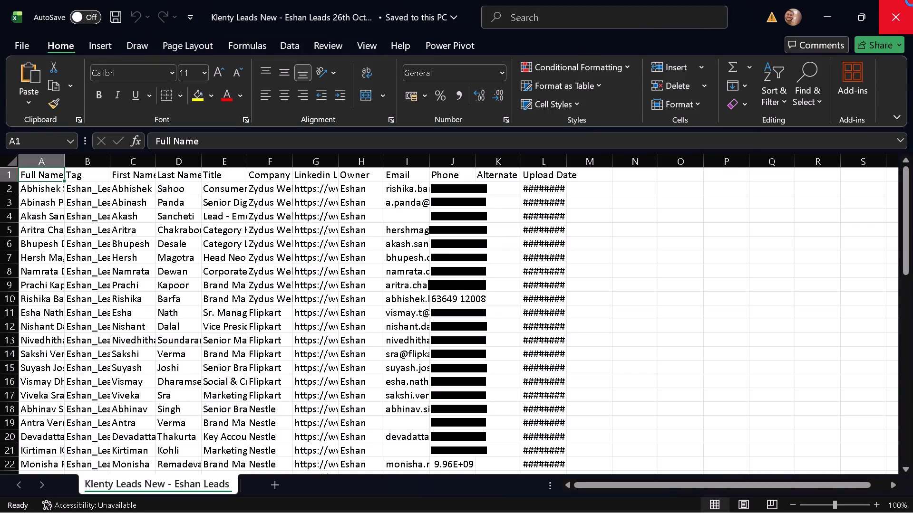
Open a new browser tab and start entering an address beginning with kl.
click(14, 173)
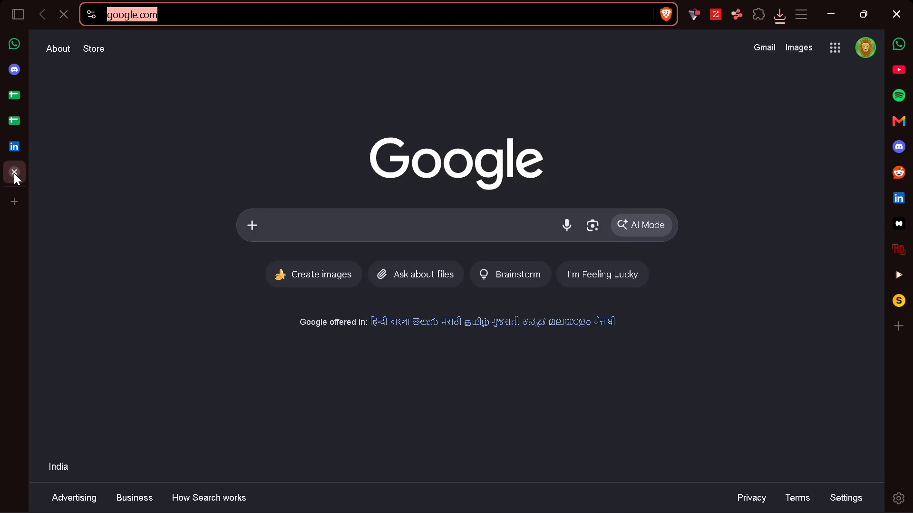
text(kl)
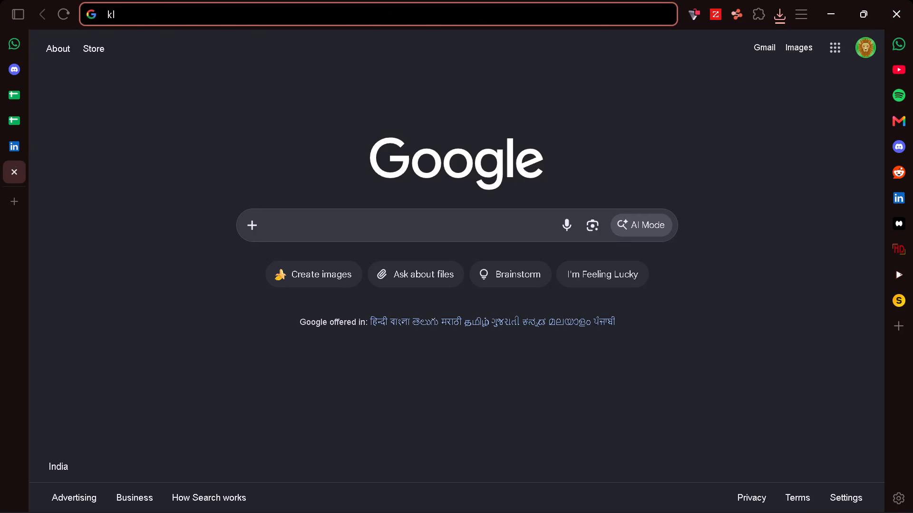
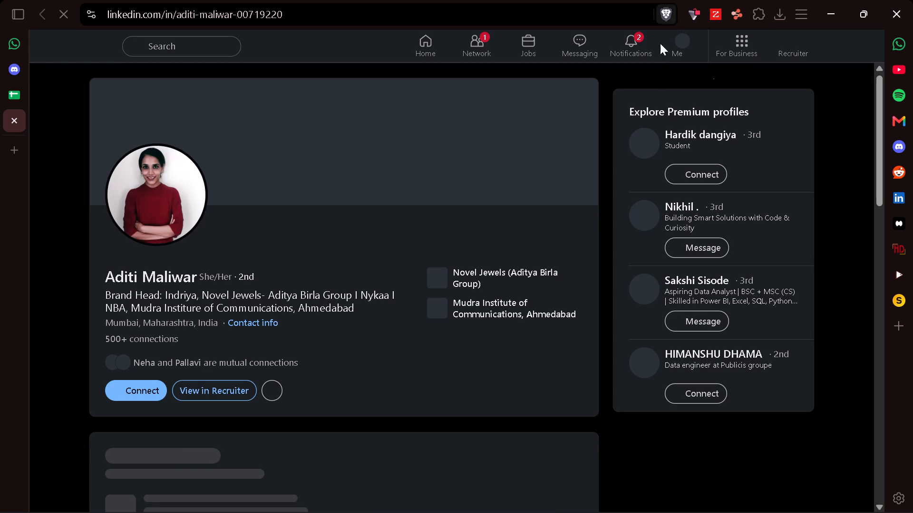
Open the SMARTe extension on the row 10 contact's LinkedIn profile and send them a connection invitation without a note.
click(738, 9)
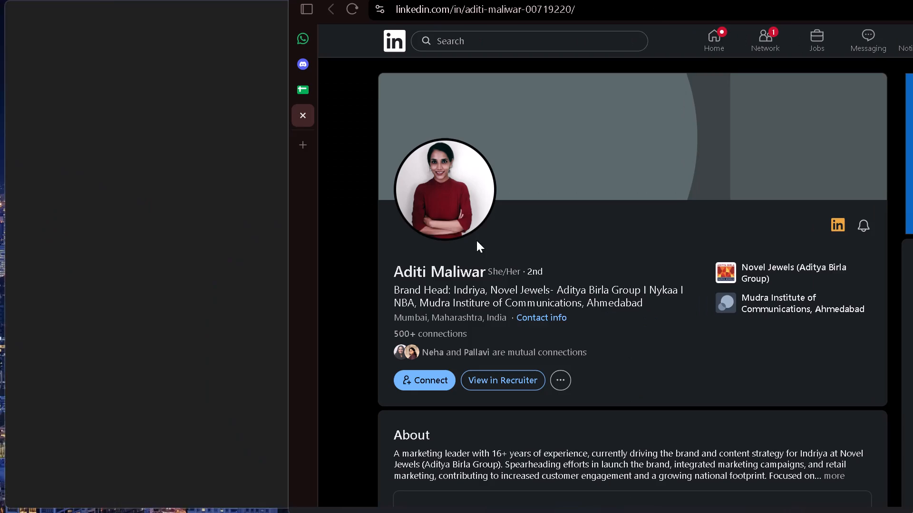
click(405, 381)
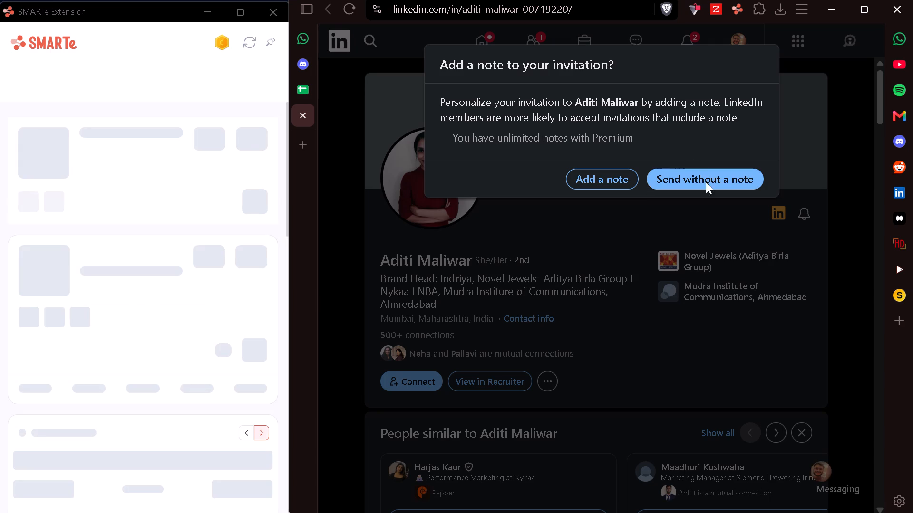
click(706, 182)
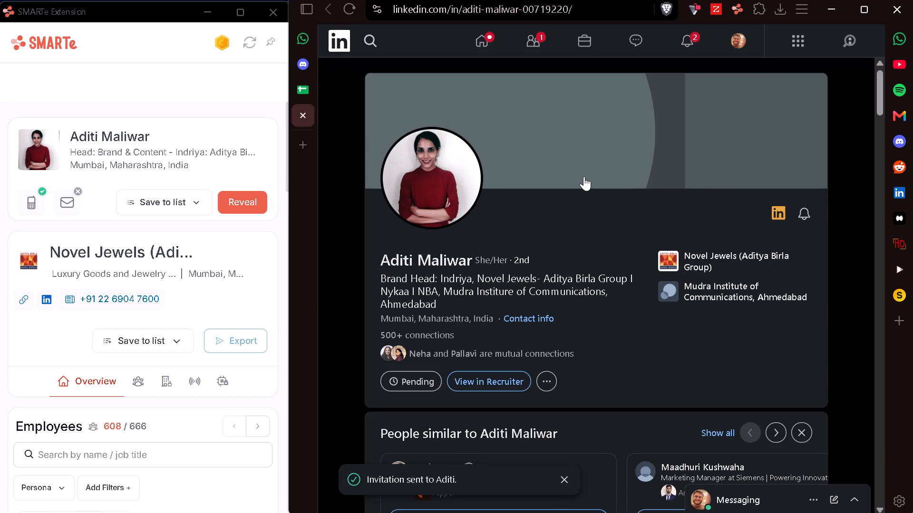
Reveal the row 10 contact's details in SMARTe and copy their email into D10 of the Contact Map, ending on E10.
click(249, 195)
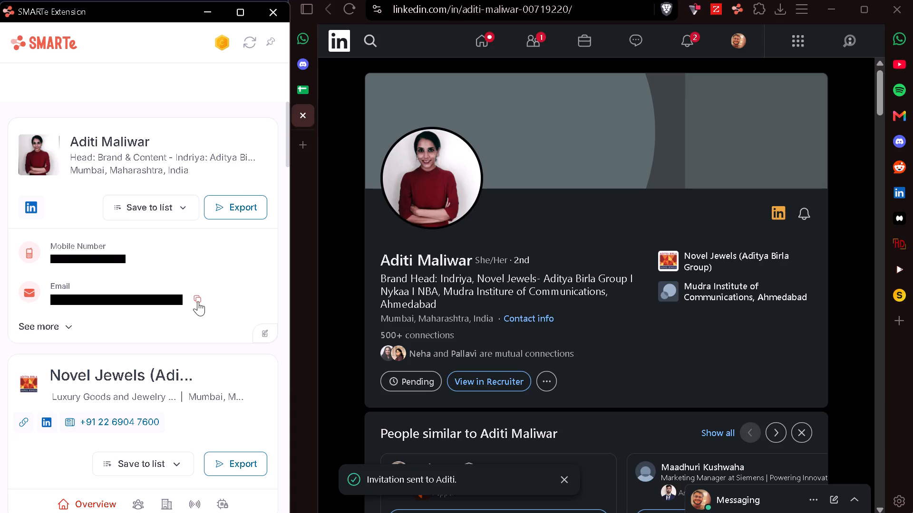
click(198, 301)
click(294, 85)
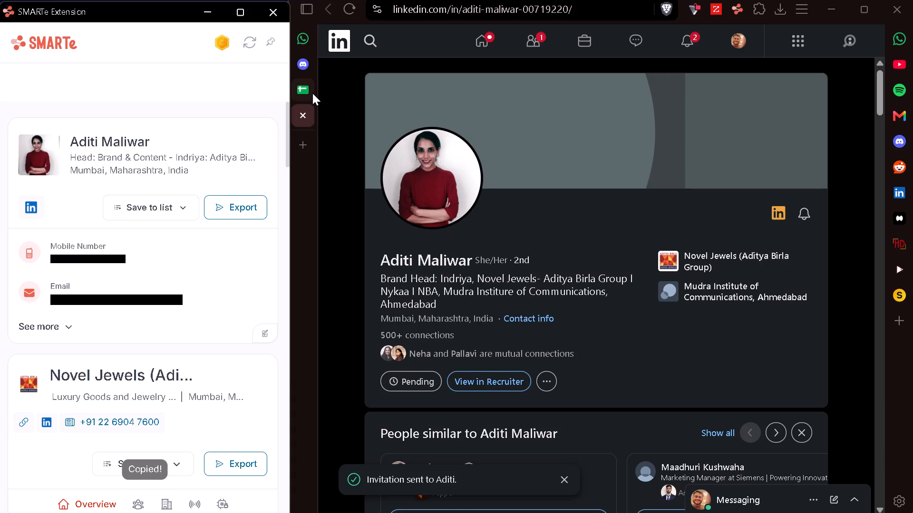
click(312, 93)
key(ctrl+v)
key(Right)
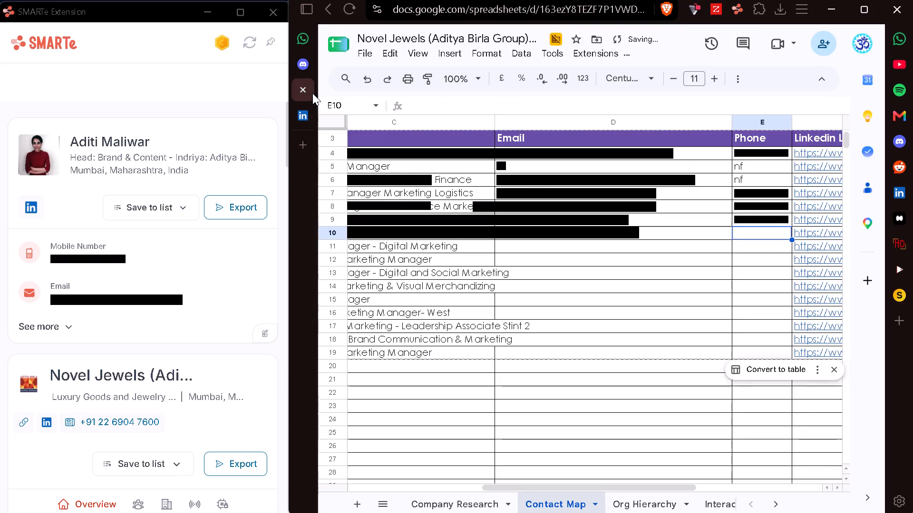
Copy the row 10 contact's mobile number from SMARTe into E10 and strip its leading prefix, ending on cell D11.
click(145, 264)
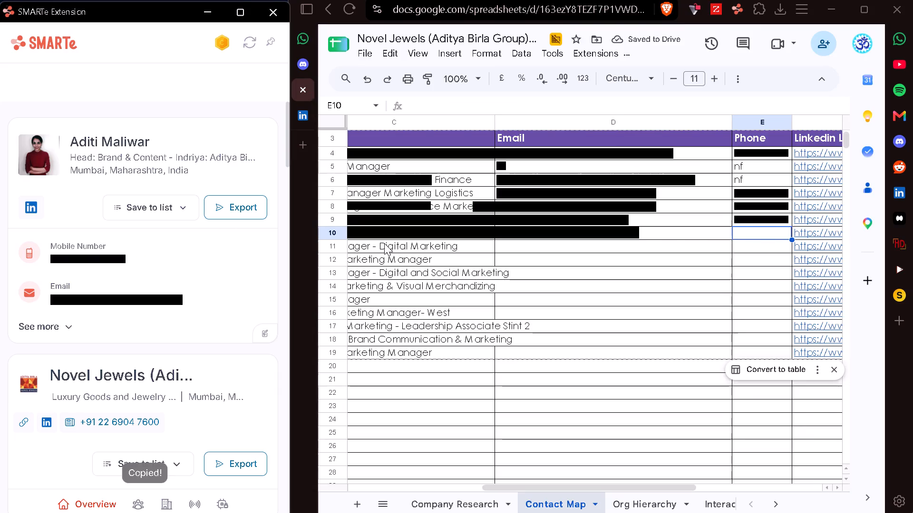
click(747, 233)
key(ctrl+v)
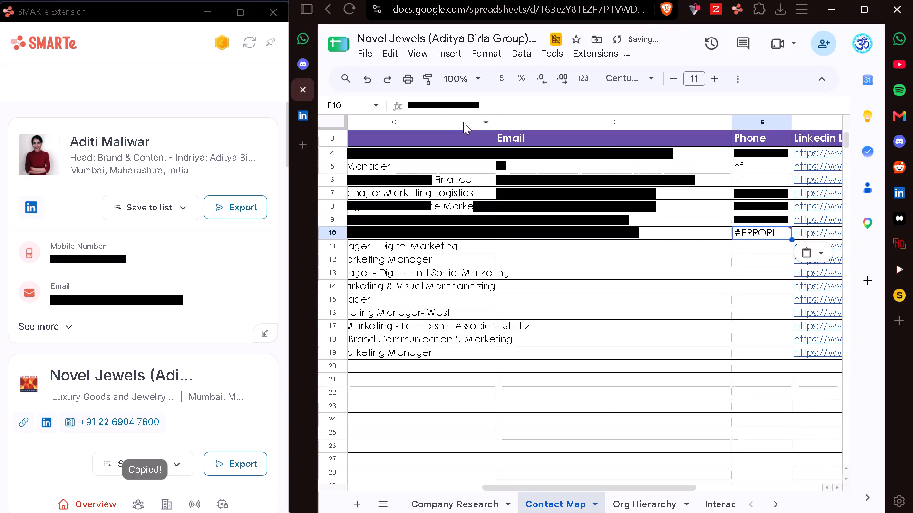
click(425, 104)
key(BackSpace)
key(BackSpace)
key(BackSpace)
key(BackSpace)
key(BackSpace)
key(BackSpace)
key(BackSpace)
key(BackSpace)
key(BackSpace)
key(BackSpace)
key(BackSpace)
key(BackSpace)
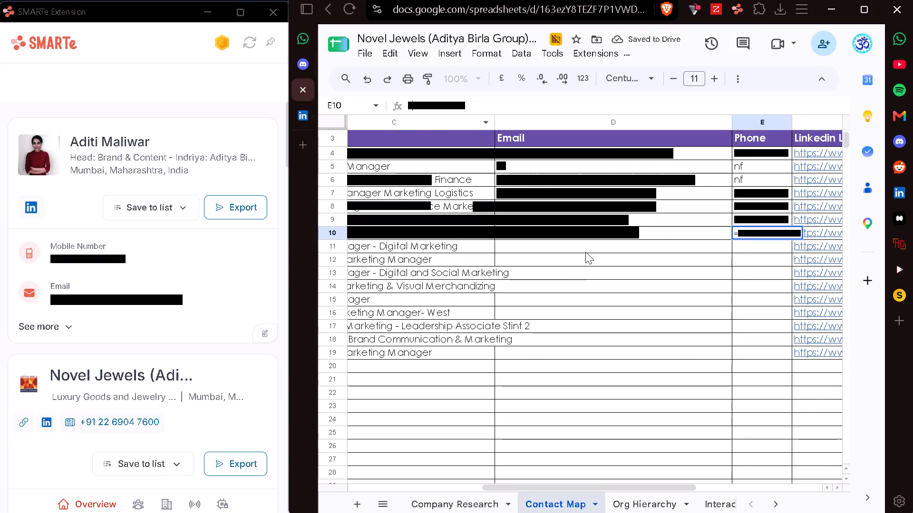
click(585, 252)
Open the row 11 contact's LinkedIn profile, refresh SMARTe, close the previous profile's tab, and send an invitation without a note.
scroll(585, 252, left, 2)
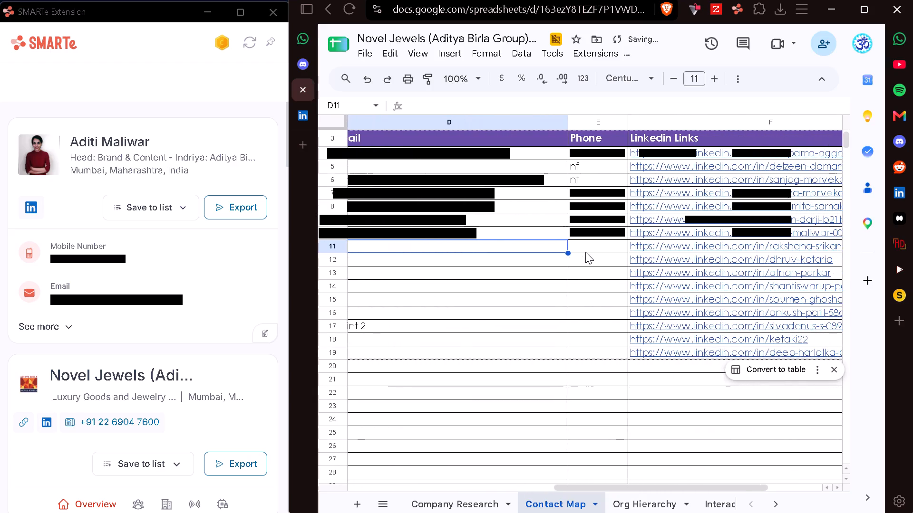
scroll(585, 252, left, 1)
scroll(585, 252, right, 1)
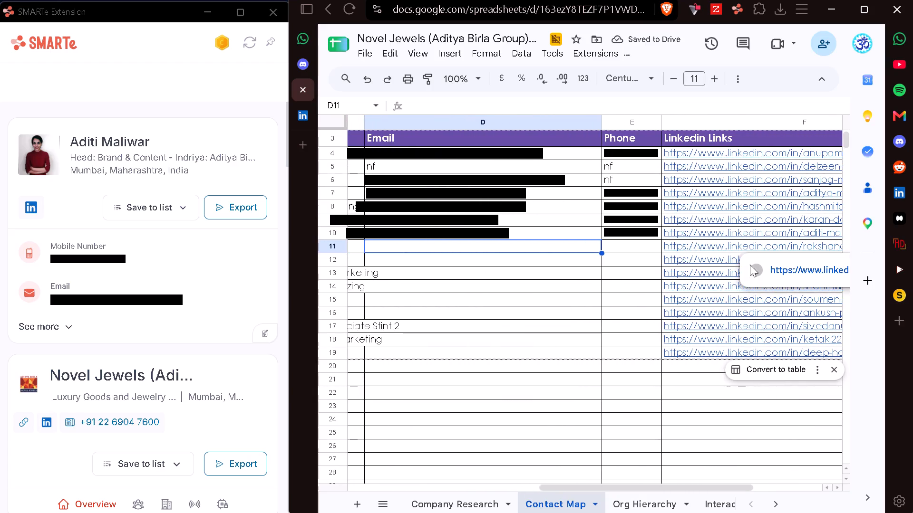
click(776, 267)
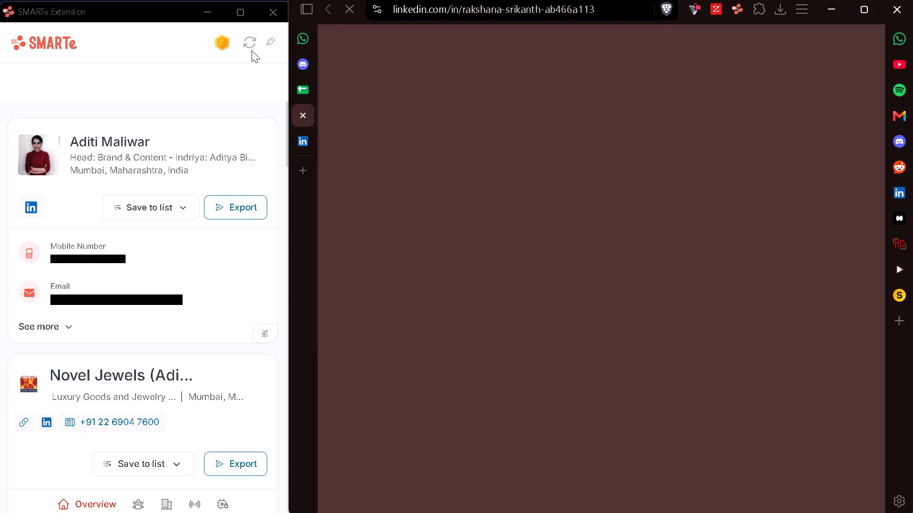
click(251, 37)
double_click(296, 140)
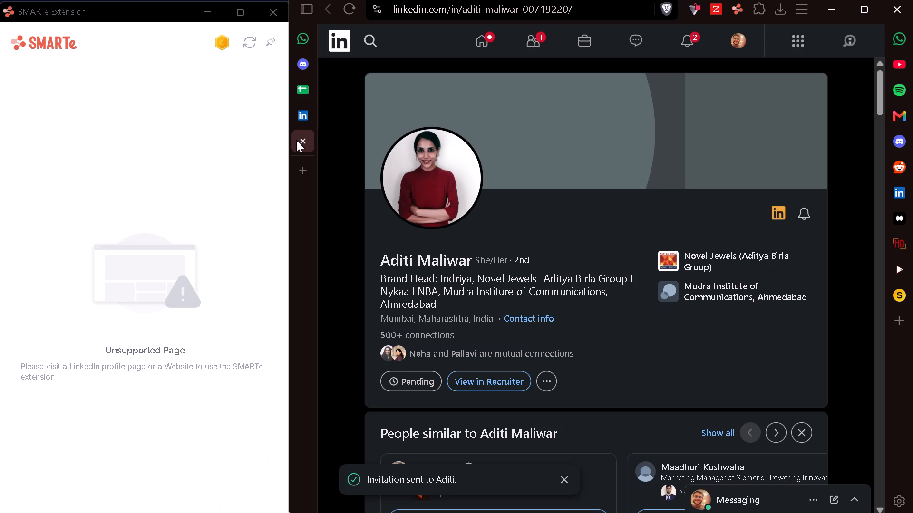
click(298, 140)
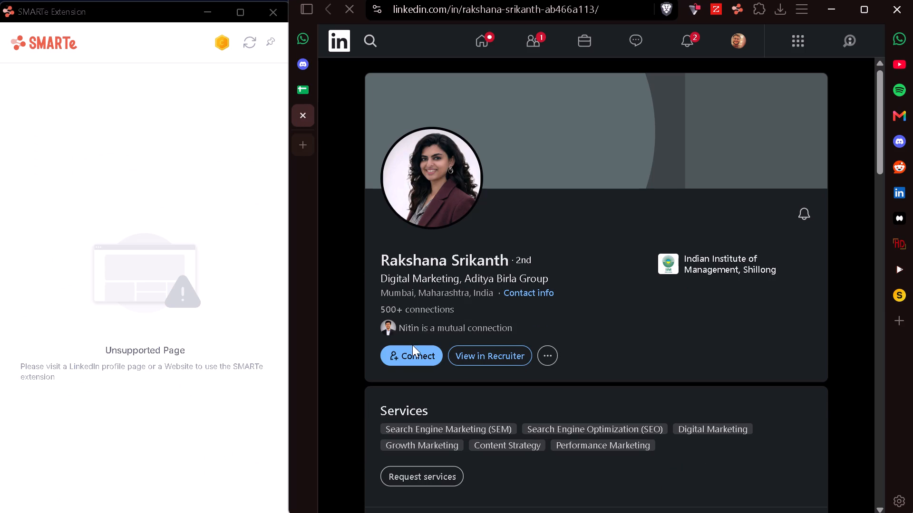
click(415, 348)
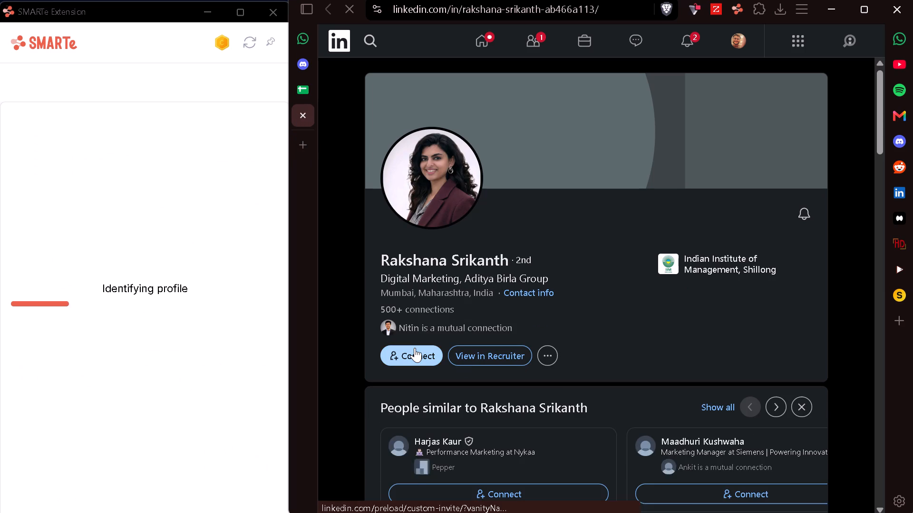
click(676, 198)
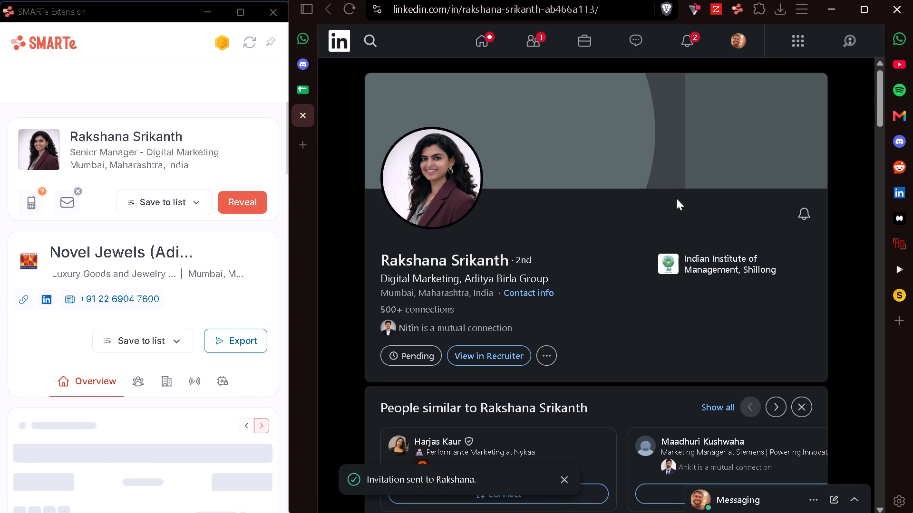
Reveal the row 11 contact's details in SMARTe and copy their email into D11 of the Contact Map.
click(241, 194)
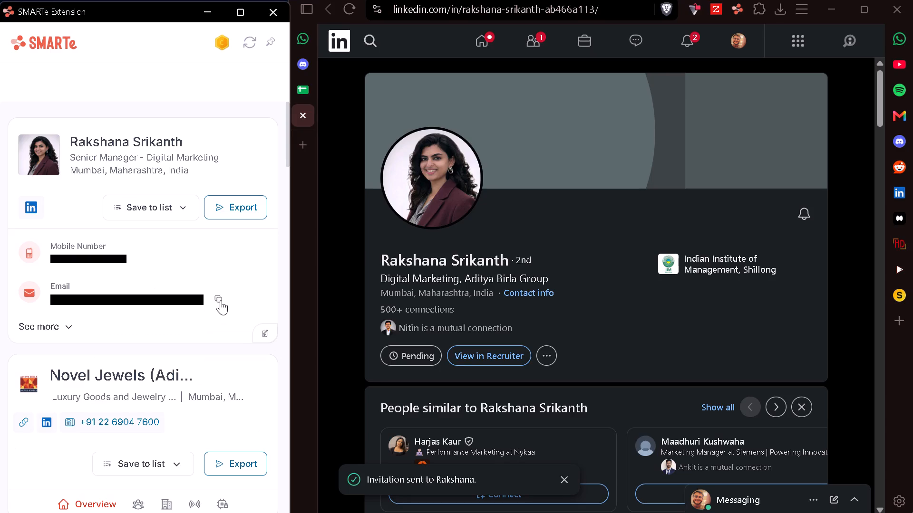
click(220, 298)
click(305, 98)
key(Right)
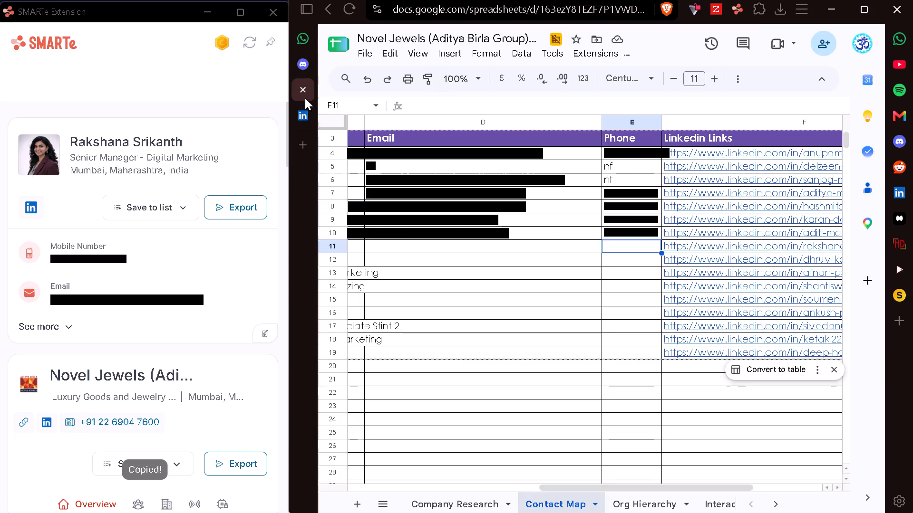
key(Left)
key(ctrl+v)
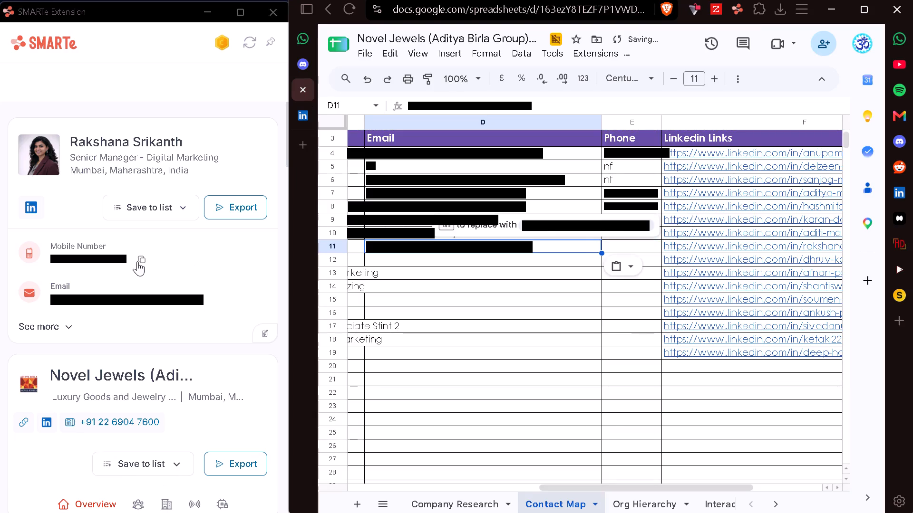
Copy the row 11 contact's mobile number from SMARTe into E11 and strip its leading prefix, ending on cell D12.
click(142, 256)
click(620, 244)
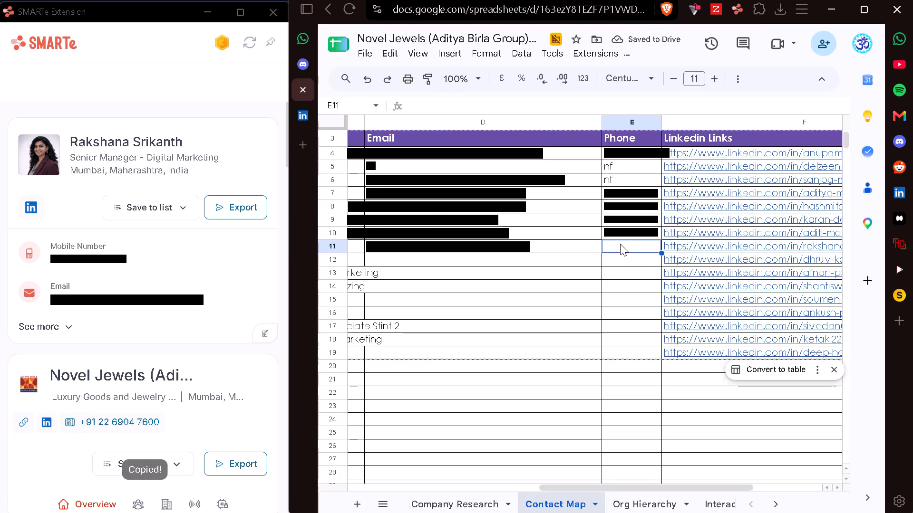
key(ctrl+v)
click(429, 99)
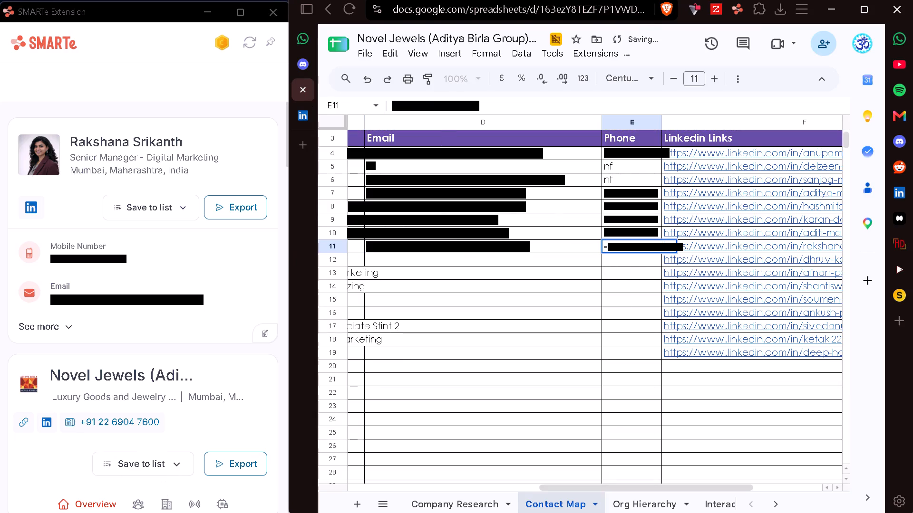
key(Left)
key(BackSpace)
key(BackSpace)
key(BackSpace)
key(BackSpace)
key(BackSpace)
key(BackSpace)
key(BackSpace)
key(BackSpace)
click(467, 262)
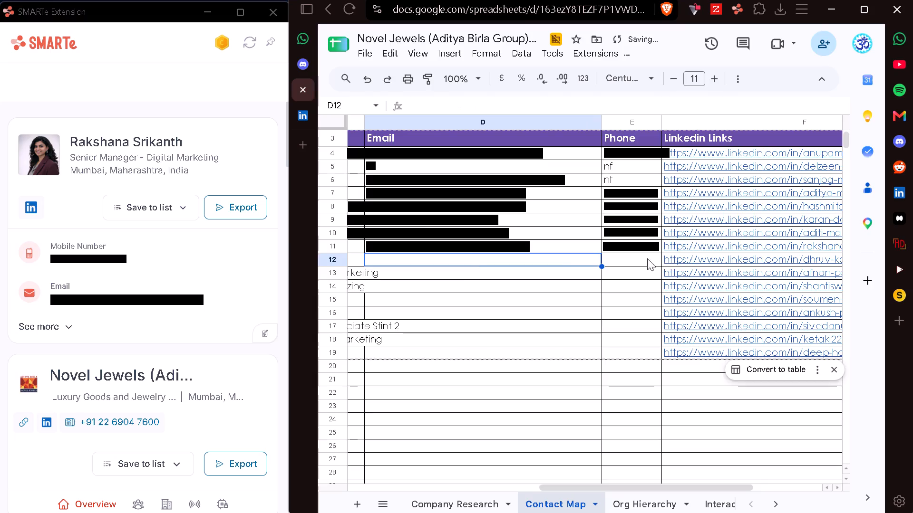
Open the row 12 contact's LinkedIn profile, refresh SMARTe for it, and send a connection invitation without a note.
click(771, 280)
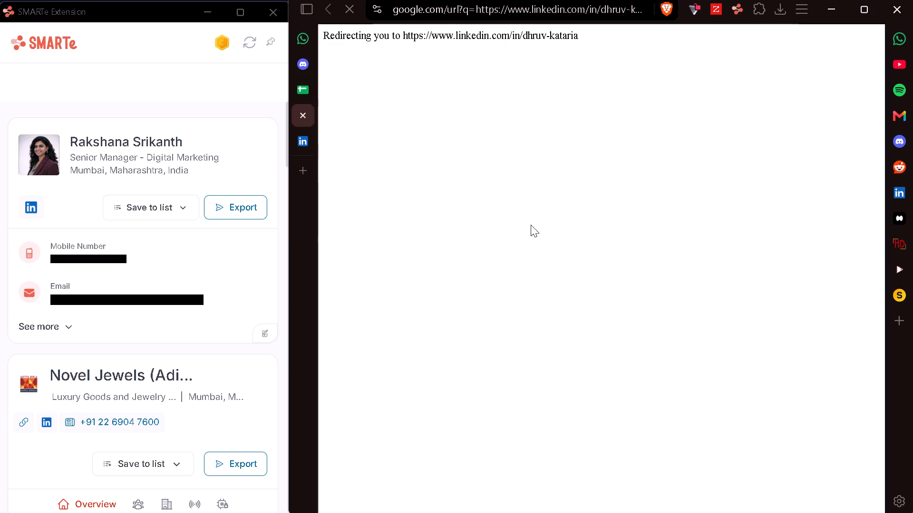
click(249, 46)
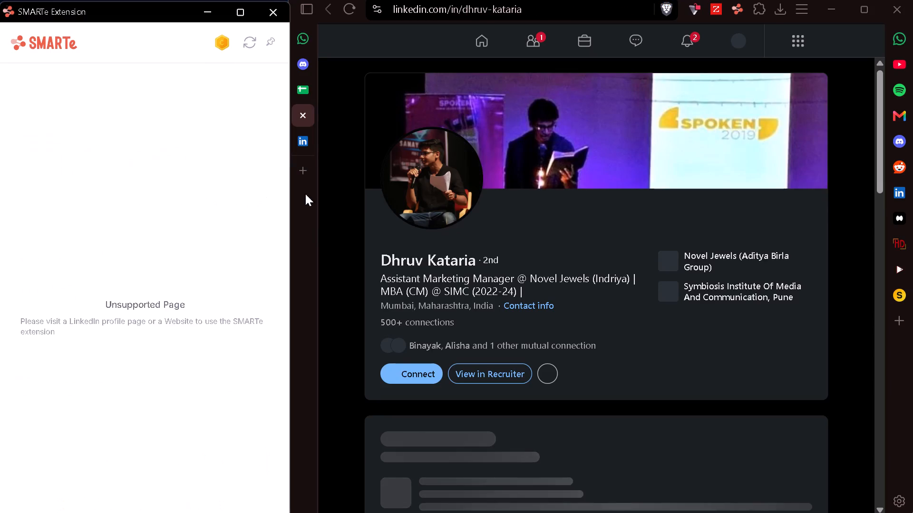
click(401, 367)
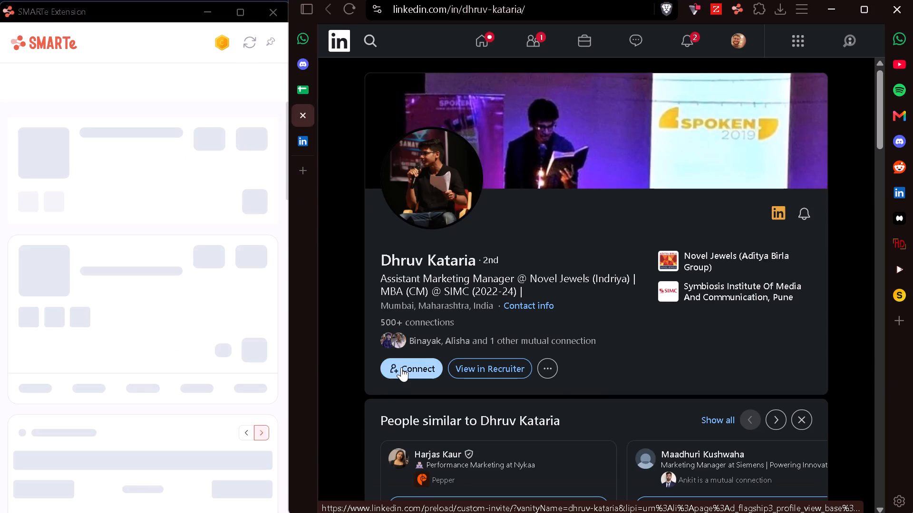
click(682, 208)
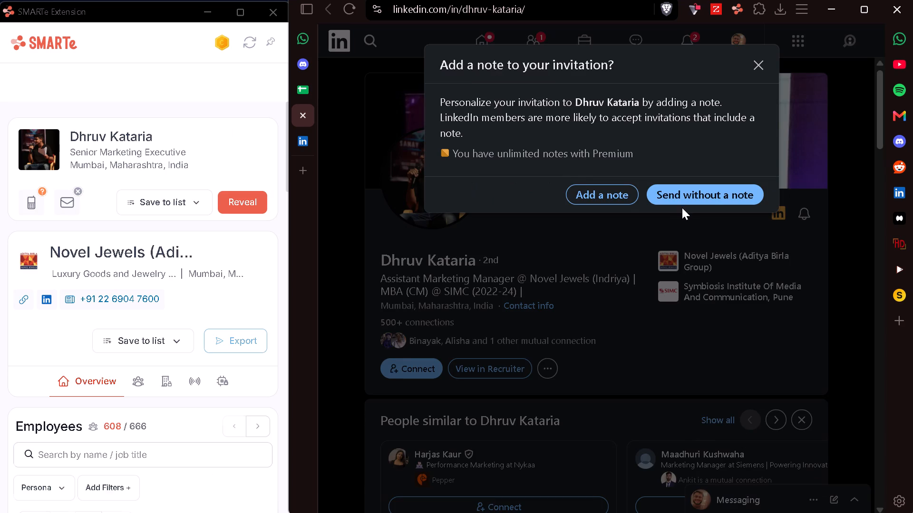
click(664, 198)
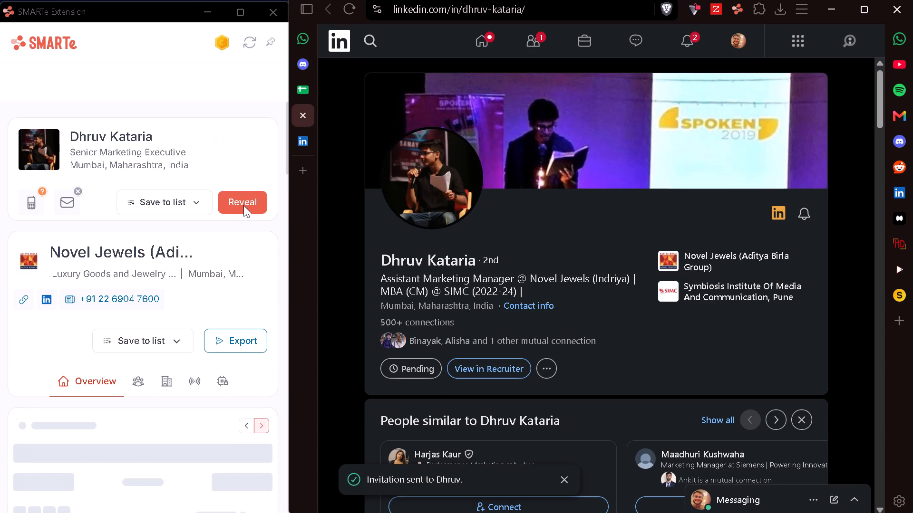
Reveal the row 12 contact in SMARTe, check ZoomInfo, close both open profile tabs, and paste the copied SMARTe email into D12.
click(243, 205)
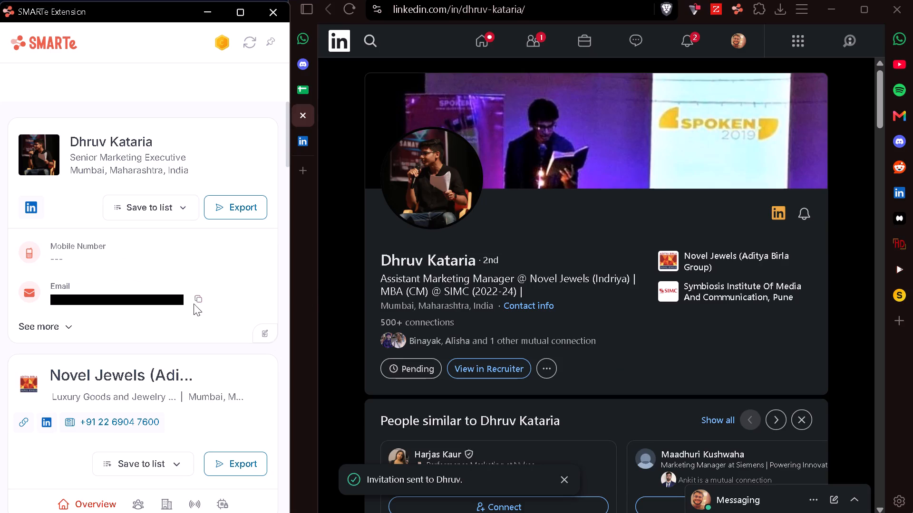
click(194, 300)
click(714, 11)
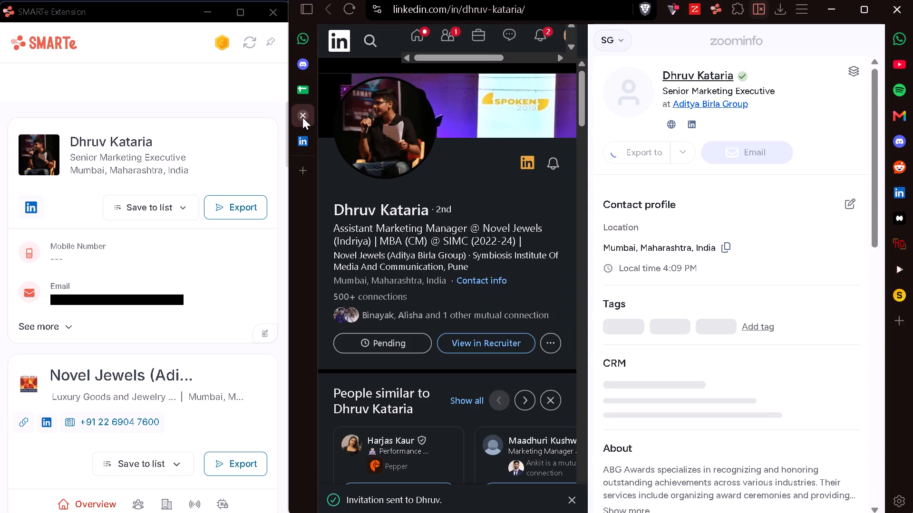
click(302, 117)
double_click(304, 115)
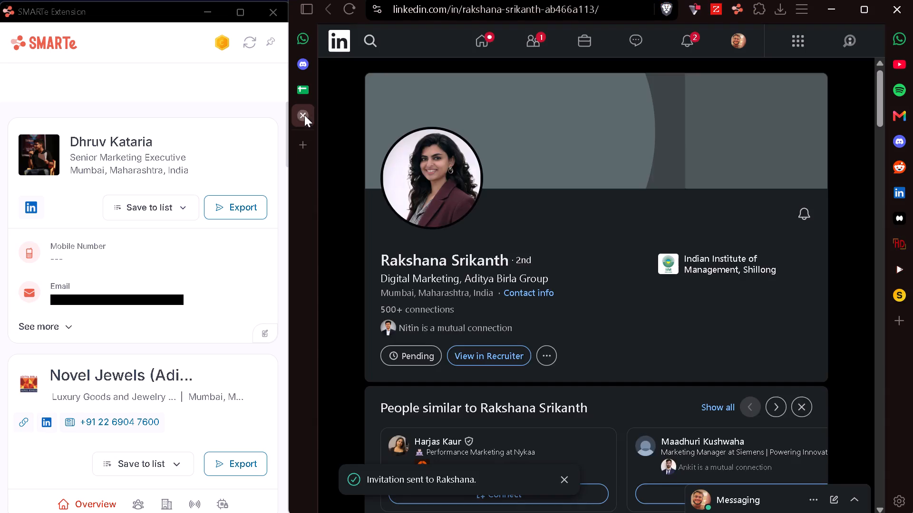
key(ctrl+v)
Enter nf as the row 12 contact's phone in E12, ending on cell D13.
key(Right)
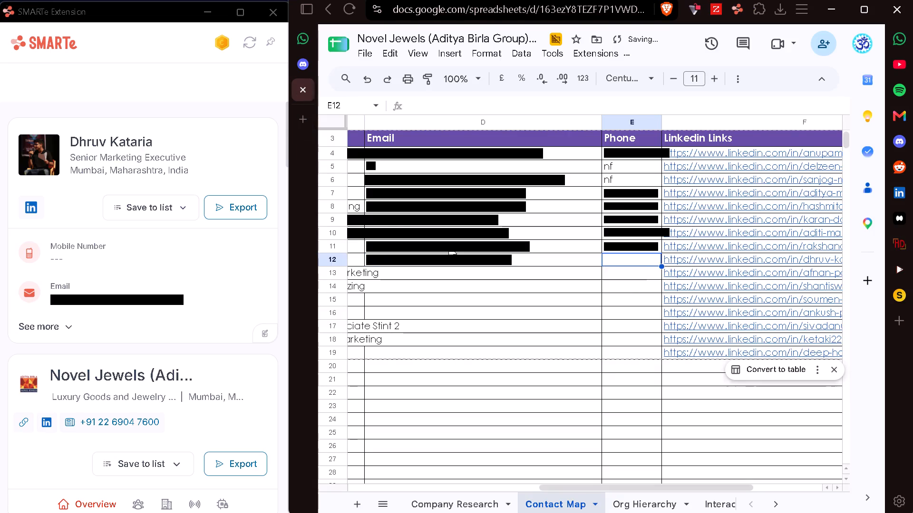
text(nf)
key(Down)
key(Left)
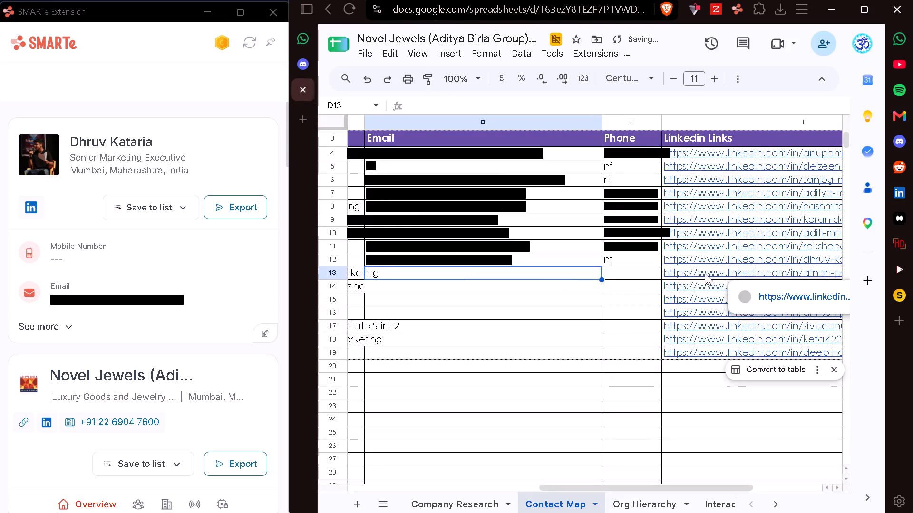
Open the row 13 contact's LinkedIn profile, refresh SMARTe, and reveal their contact details.
click(772, 292)
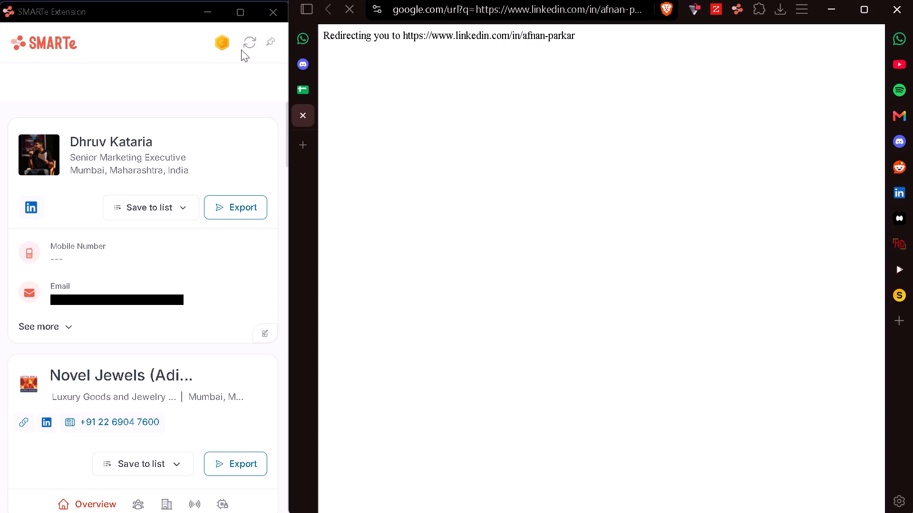
click(252, 44)
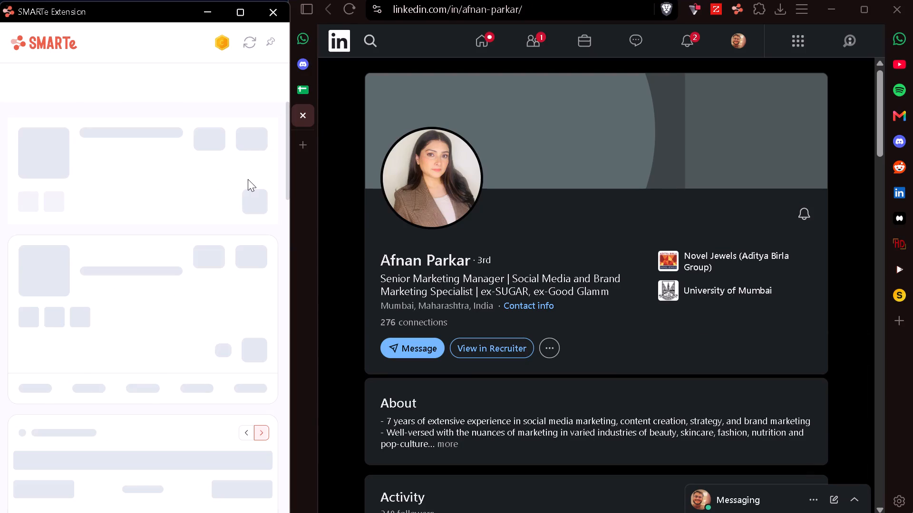
click(250, 209)
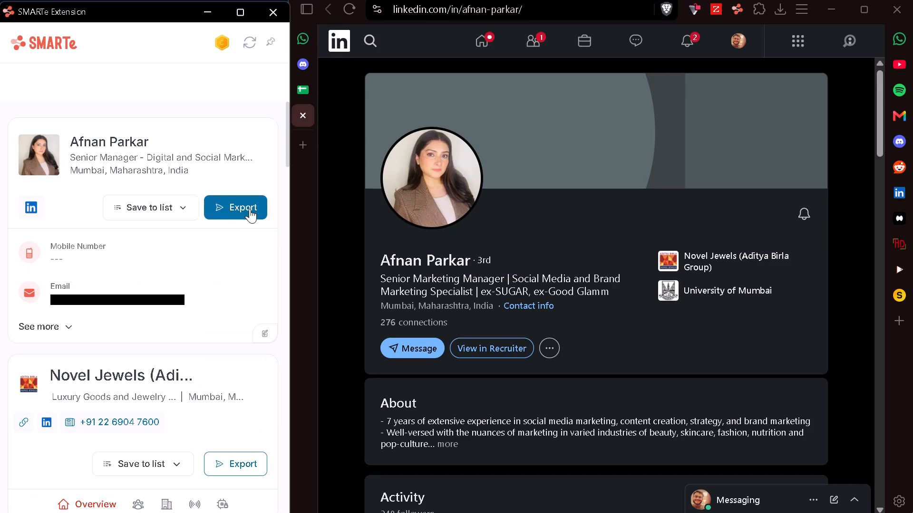
Copy the row 13 contact's SMARTe email into D13, check the contact in ZoomInfo, and close the profile tab.
click(195, 299)
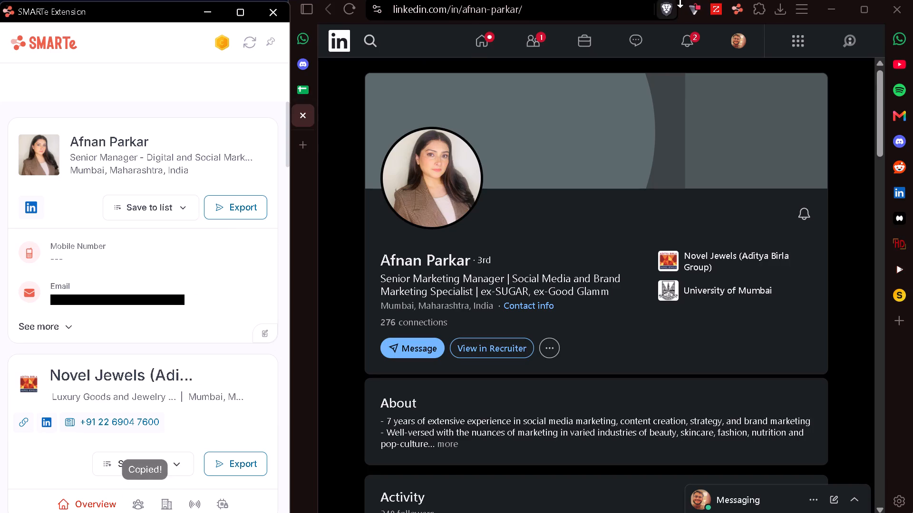
click(717, 7)
click(309, 92)
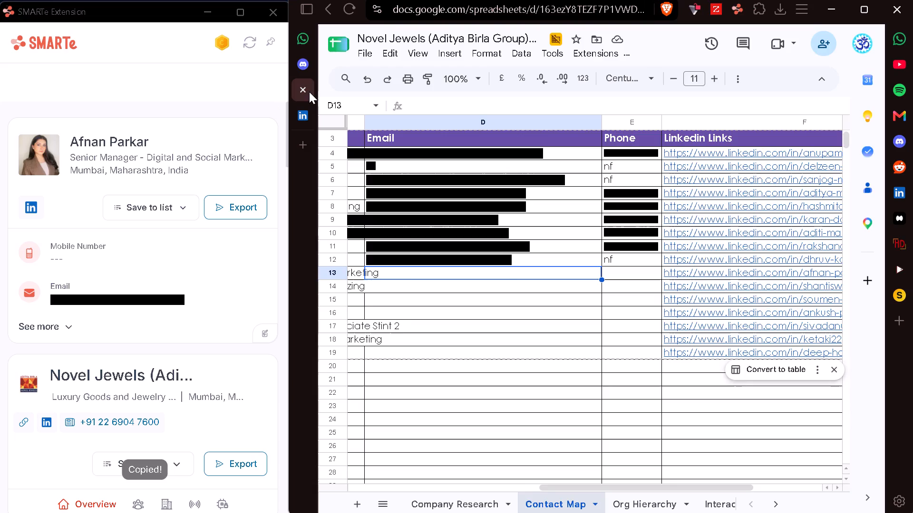
key(ctrl+v)
click(297, 125)
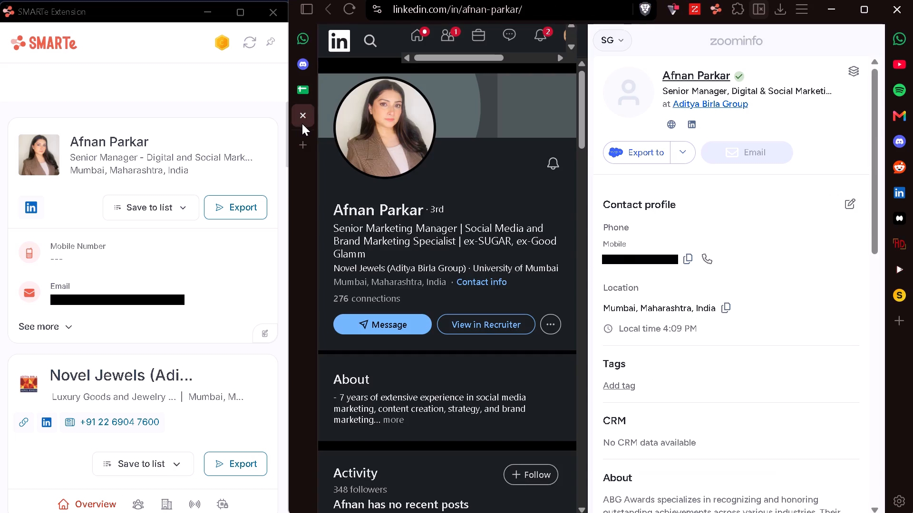
click(303, 119)
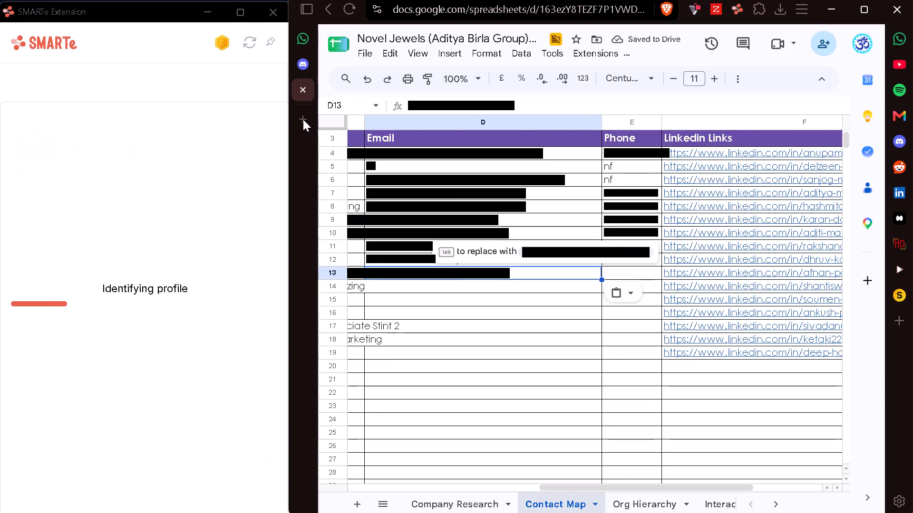
Enter nf as the row 13 contact's phone in E13, ending on cell D14.
key(Right)
text(nf)
key(Down)
key(Left)
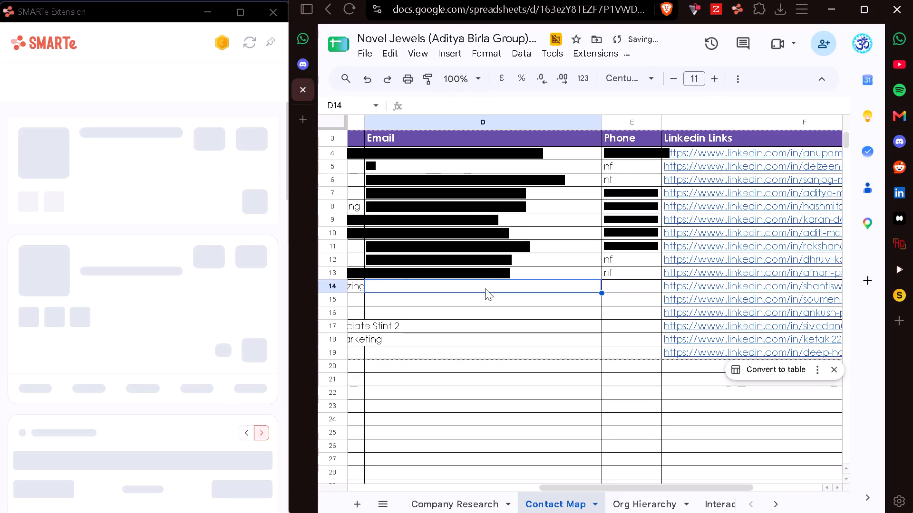
Open the row 14 contact's LinkedIn profile, refresh SMARTe for it, and send a connection invitation without a note.
scroll(485, 288, down, 1)
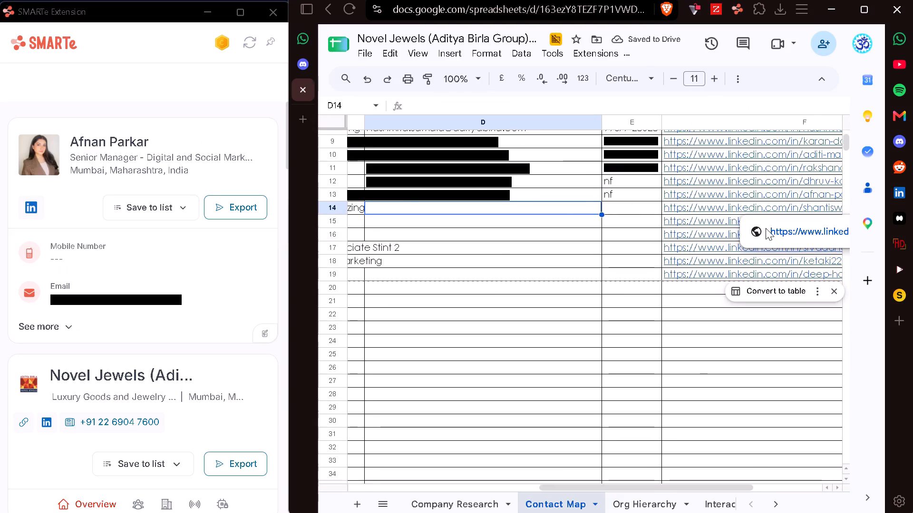
click(775, 231)
click(252, 46)
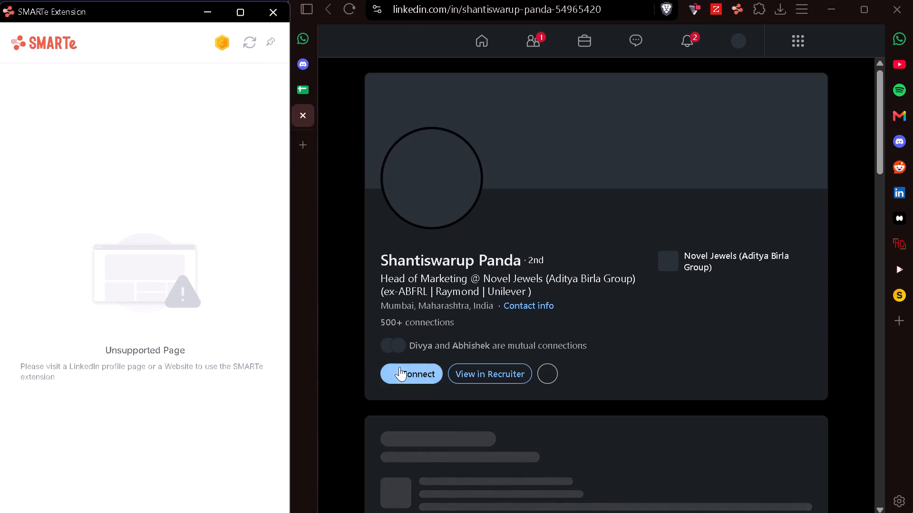
click(399, 367)
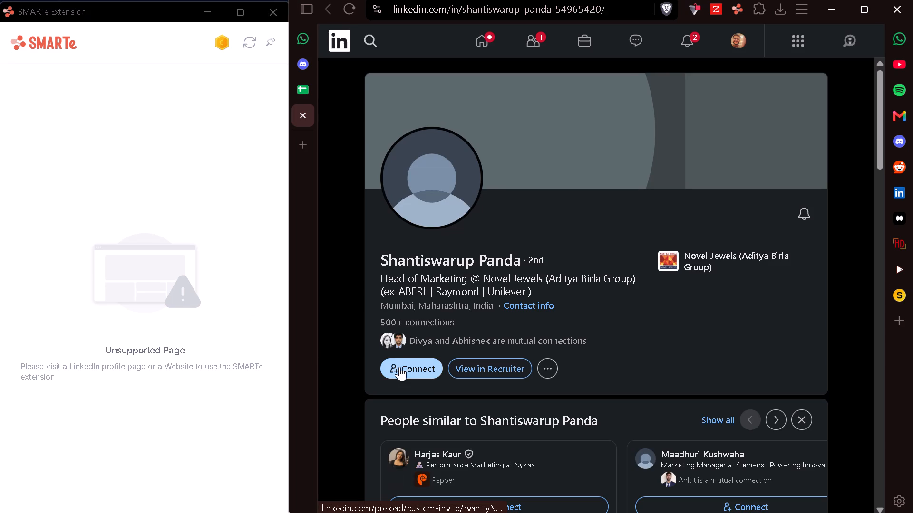
click(688, 188)
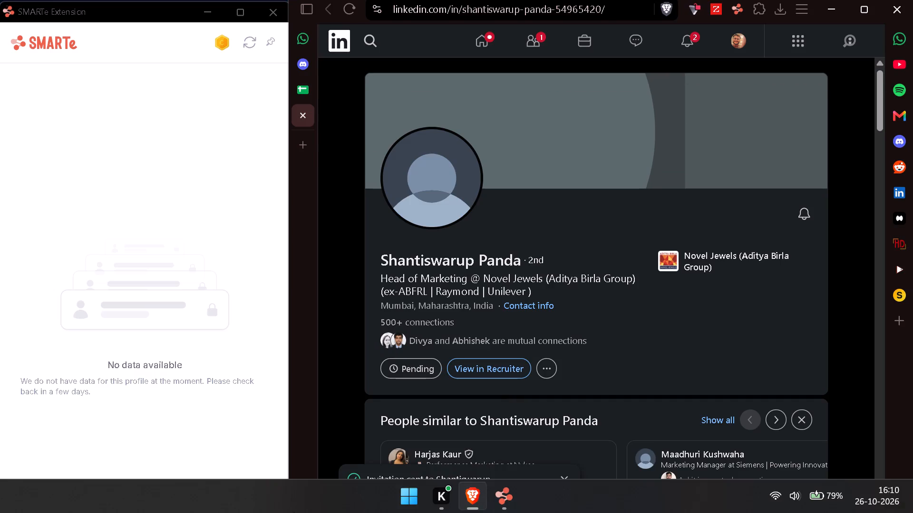
Look up the row 14 contact in ZoomInfo and paste their business email into D14.
click(721, 14)
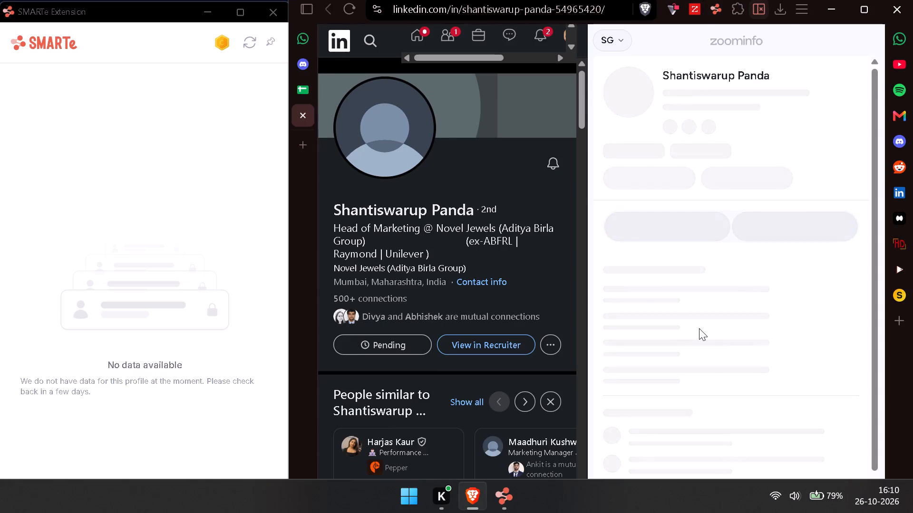
click(788, 259)
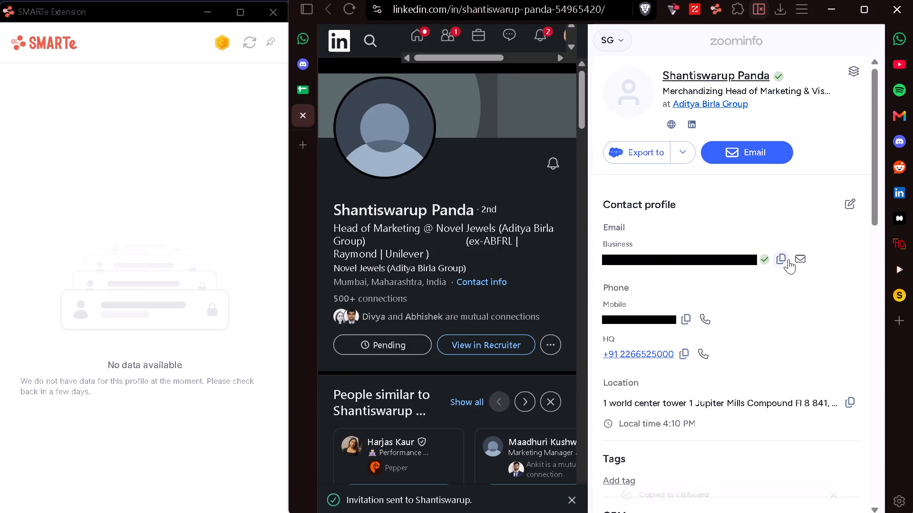
click(298, 93)
key(ctrl+v)
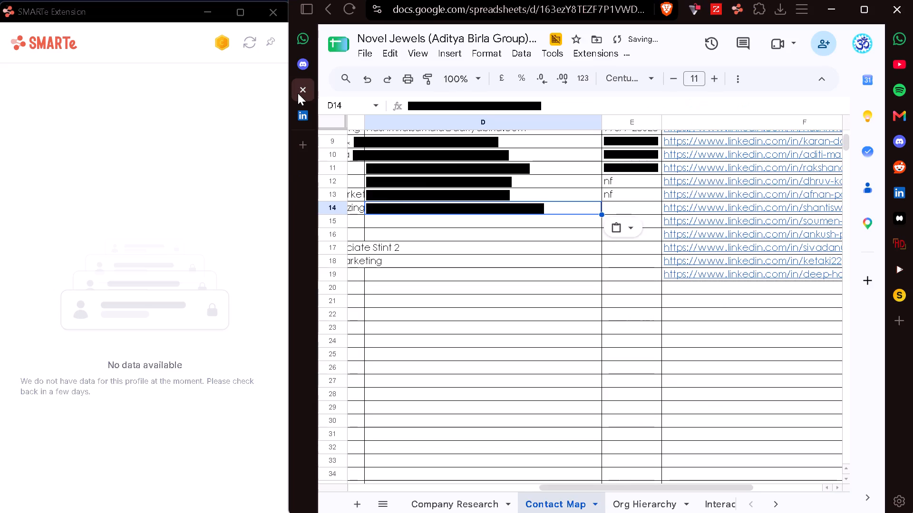
Copy the row 14 contact's ZoomInfo mobile number into E14 without its leading prefix, closing the profile tab and ending on D15.
click(299, 116)
click(682, 322)
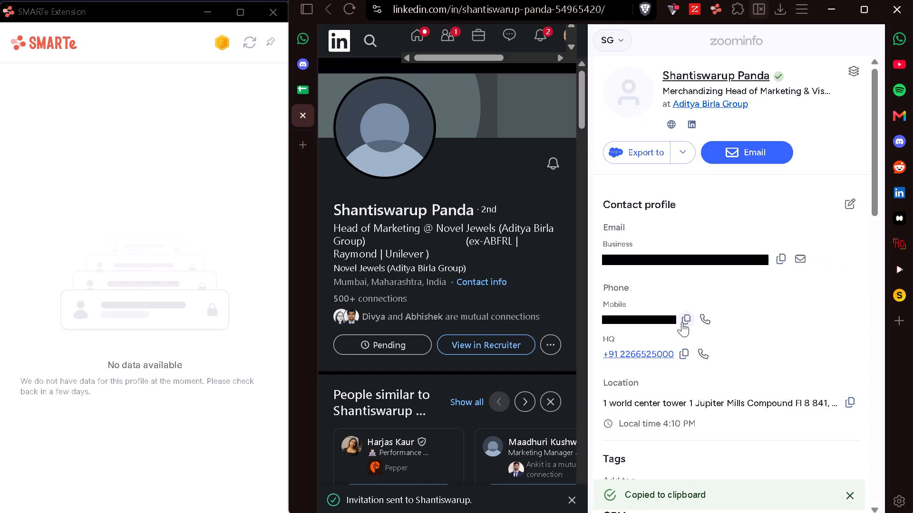
click(300, 117)
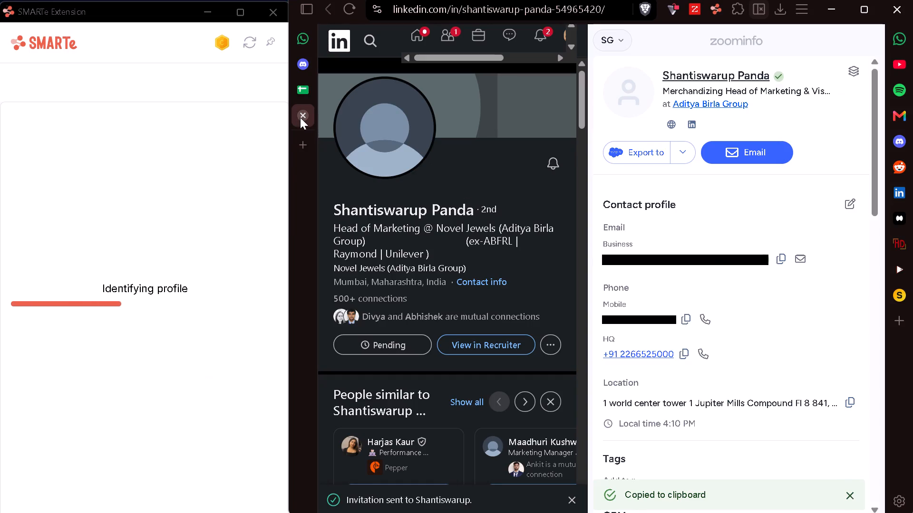
click(300, 117)
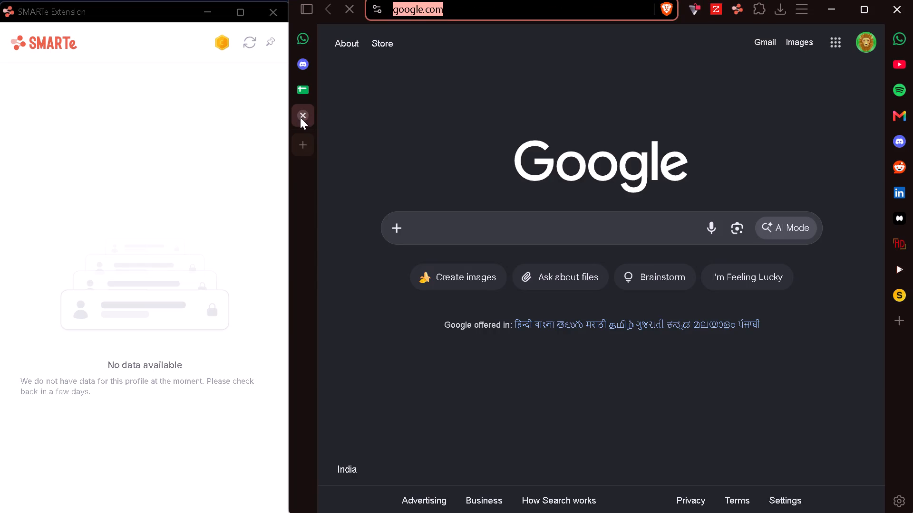
click(300, 117)
key(Right)
key(ctrl+v)
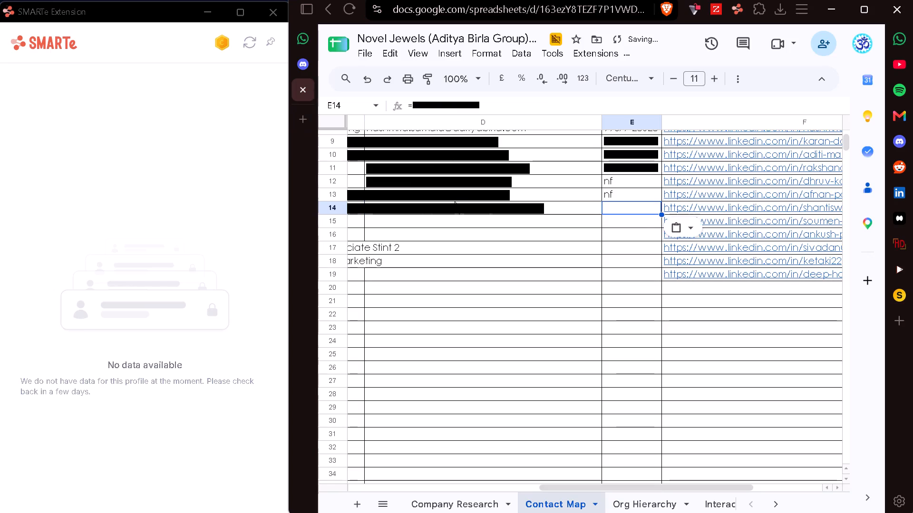
click(430, 107)
key(Left)
key(BackSpace)
key(BackSpace)
key(BackSpace)
key(BackSpace)
key(BackSpace)
key(BackSpace)
key(BackSpace)
key(BackSpace)
key(BackSpace)
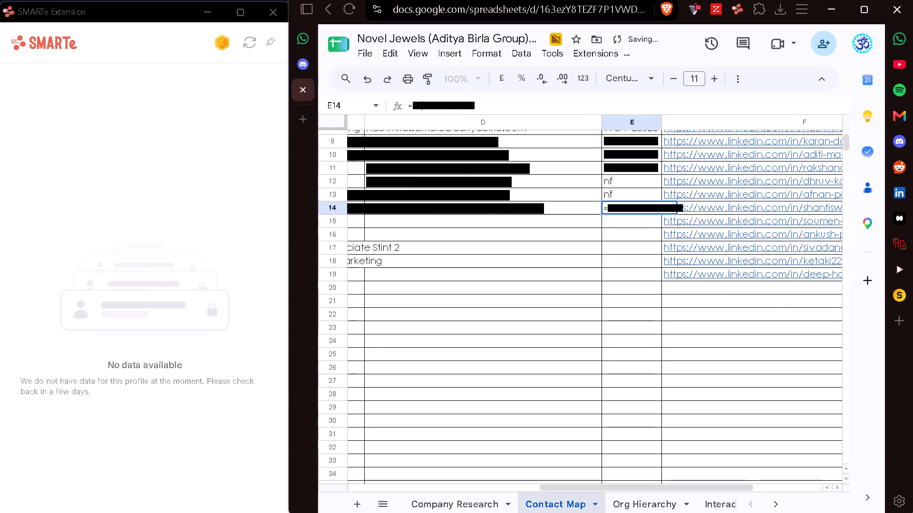
click(494, 220)
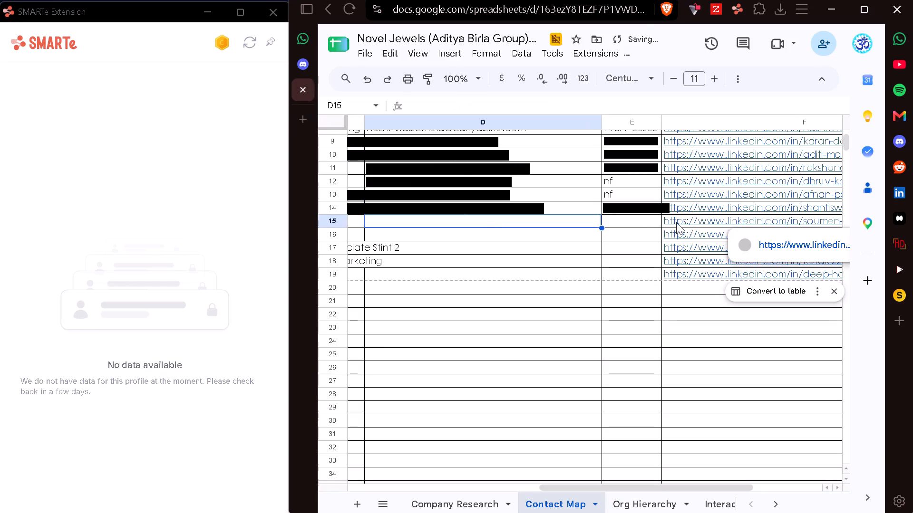
Open the row 15 contact's LinkedIn profile, refresh SMARTe for it, and send a connection invitation without a note.
click(763, 245)
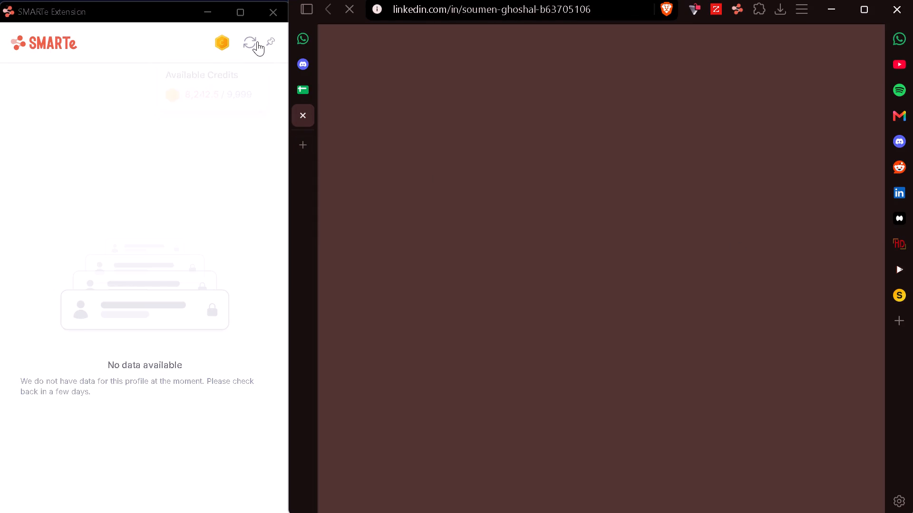
click(243, 41)
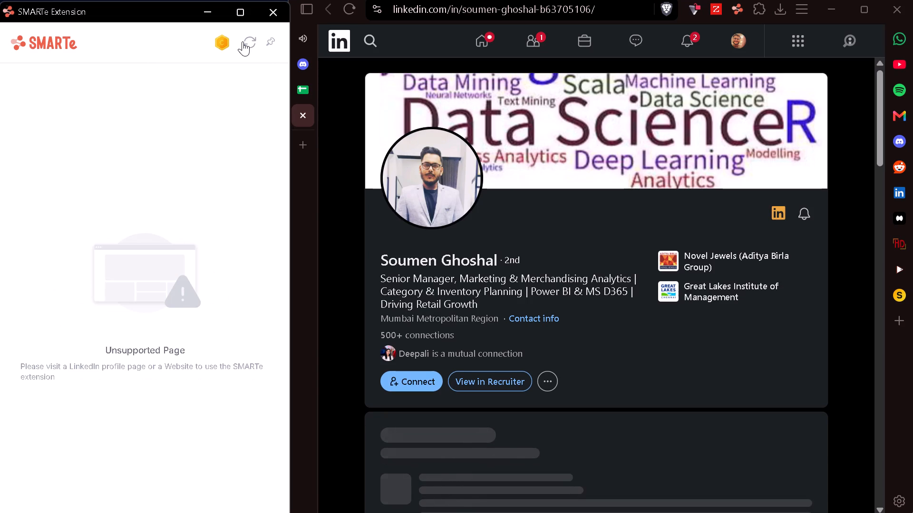
click(418, 373)
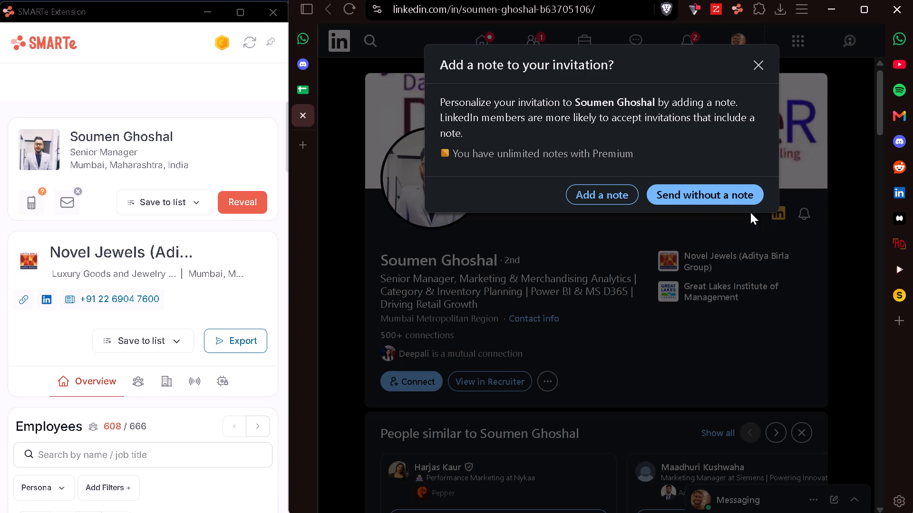
click(719, 200)
Reveal the row 15 contact in SMARTe and paste their email into D15.
click(239, 204)
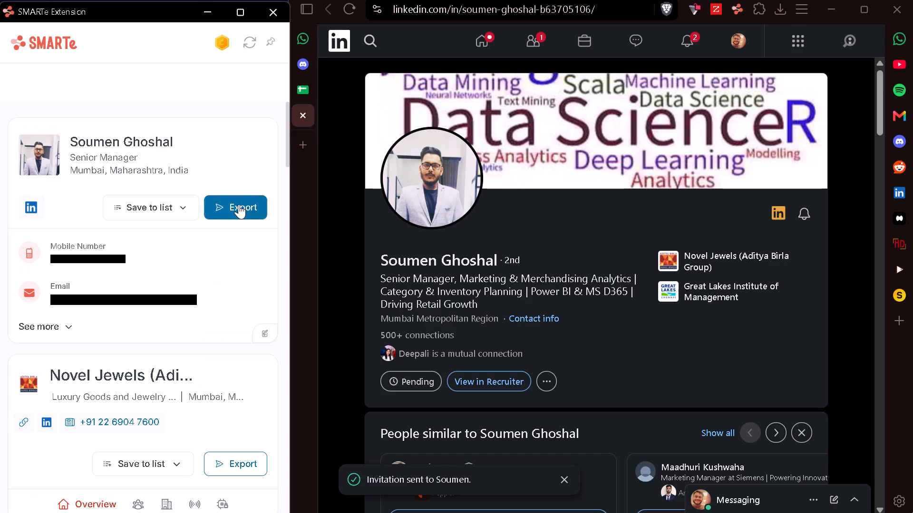
click(214, 301)
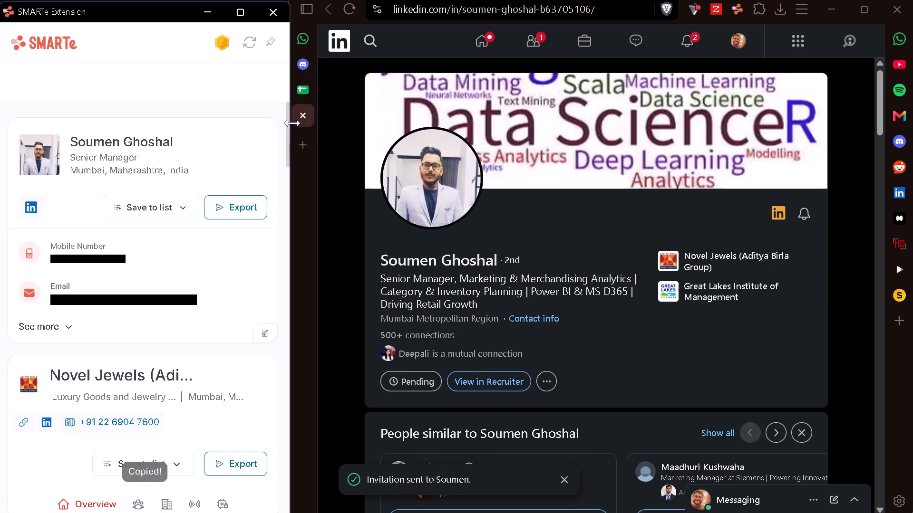
click(301, 98)
key(ctrl+v)
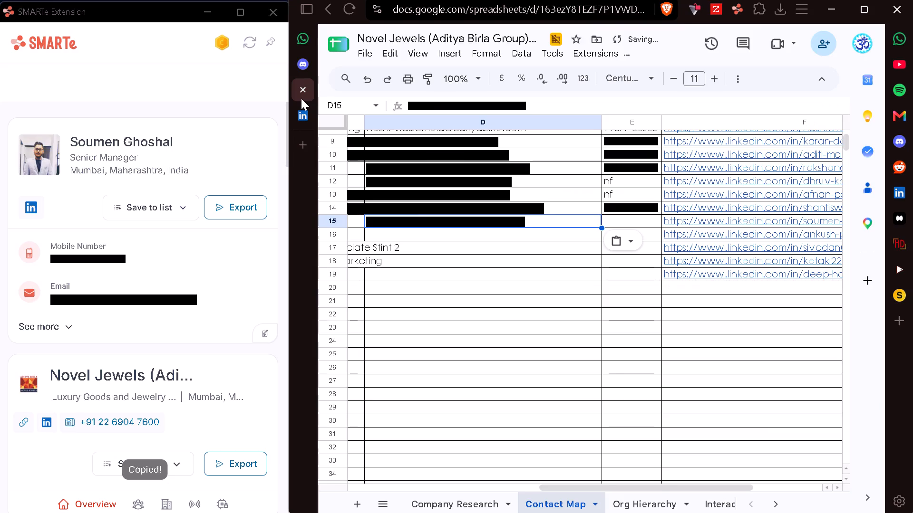
Copy the row 15 contact's SMARTe mobile number into E15 and delete its leading prefix, ending on cell D16.
click(139, 258)
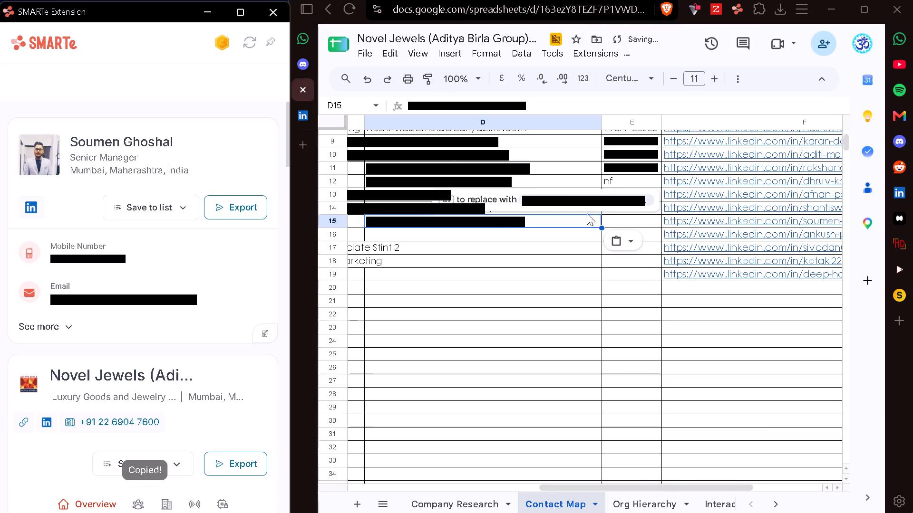
click(614, 224)
key(ctrl+v)
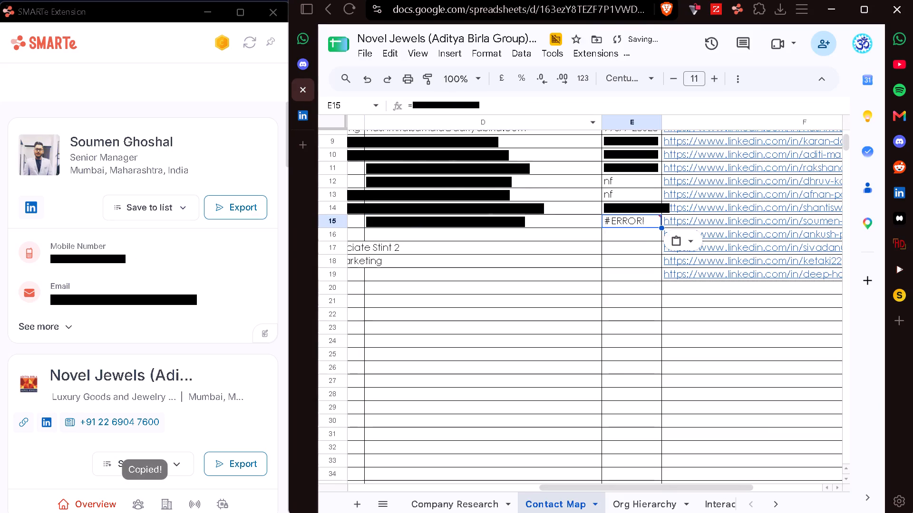
click(427, 103)
key(BackSpace)
key(BackSpace)
key(BackSpace)
key(BackSpace)
key(BackSpace)
key(BackSpace)
key(BackSpace)
key(BackSpace)
key(BackSpace)
key(BackSpace)
key(BackSpace)
key(BackSpace)
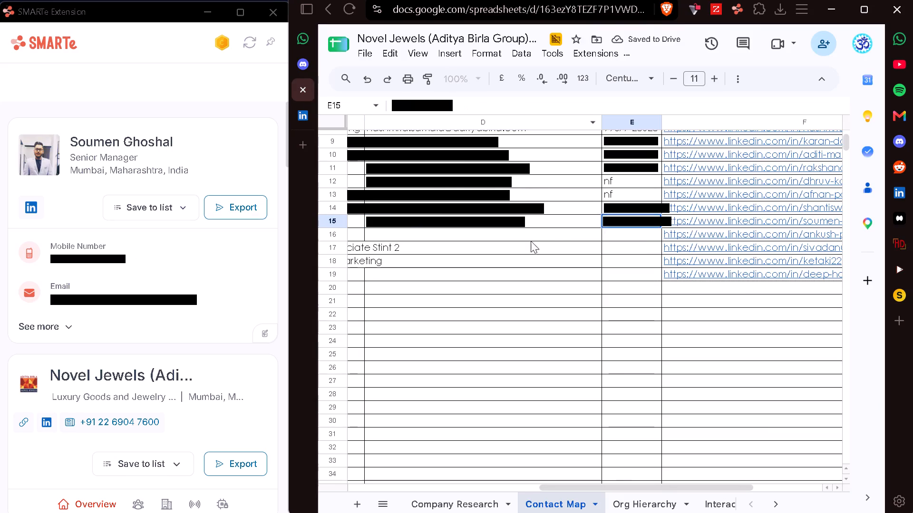
click(519, 241)
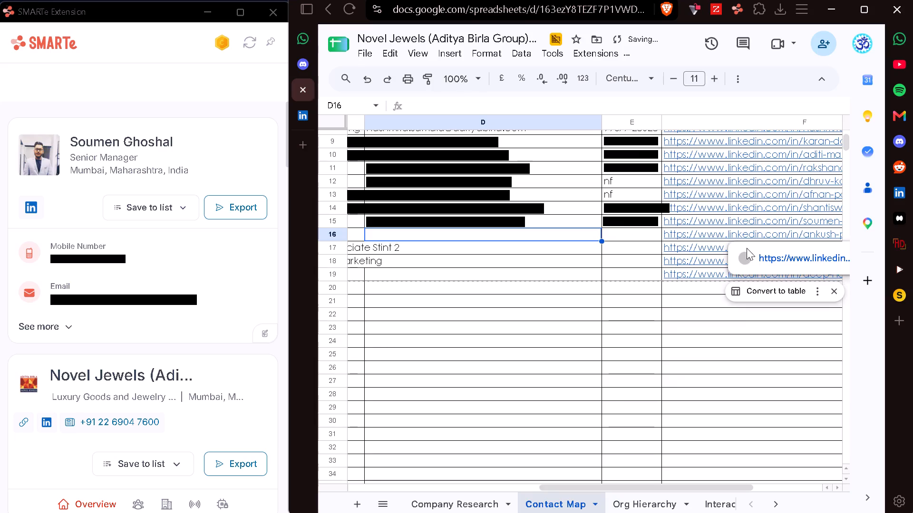
Open the row 16 contact's LinkedIn profile, refresh SMARTe for it, and paste their SMARTe email into D16.
click(773, 257)
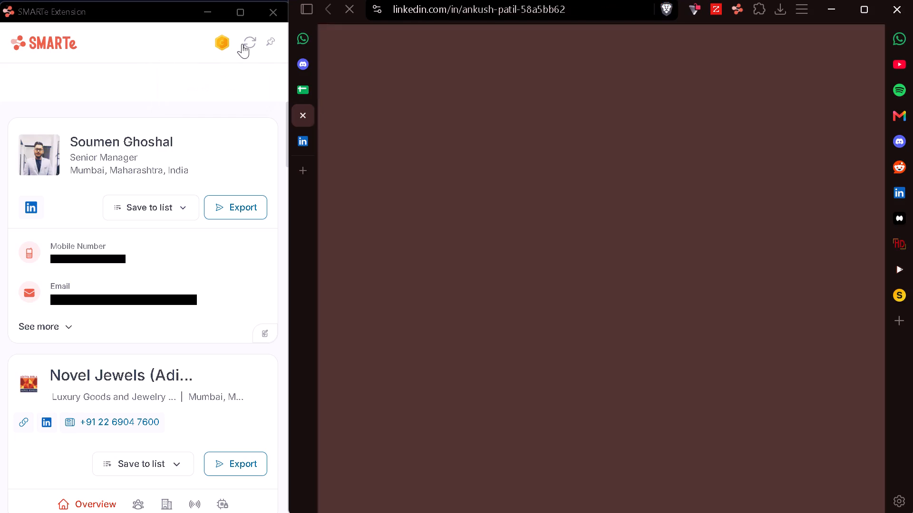
click(242, 44)
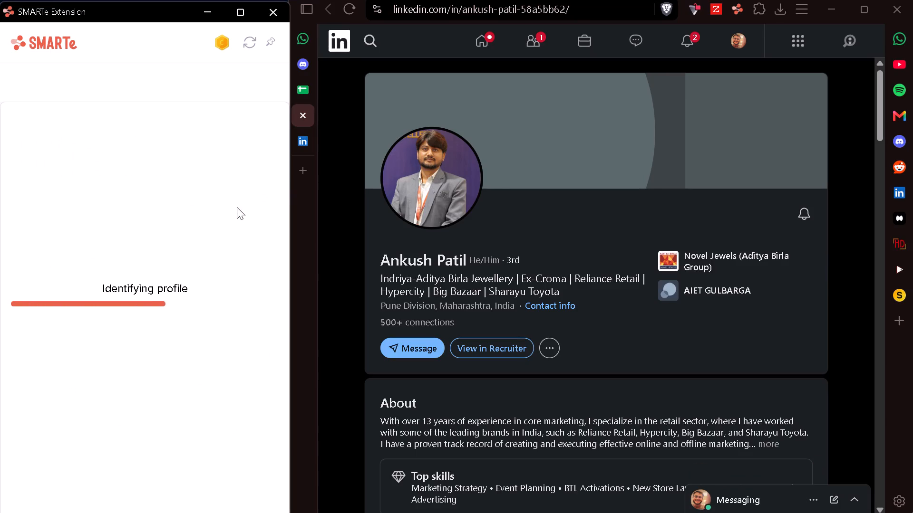
drag(237, 207, 203, 304)
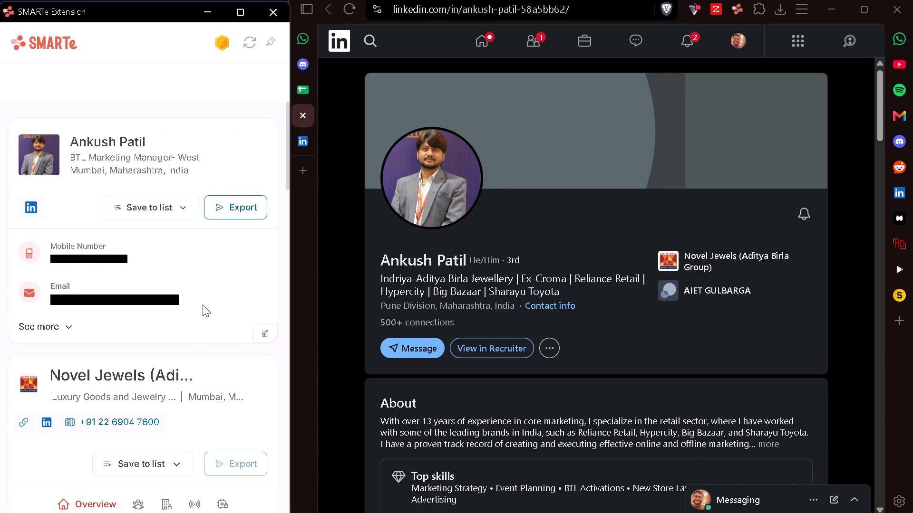
drag(203, 304, 194, 298)
click(194, 298)
click(301, 95)
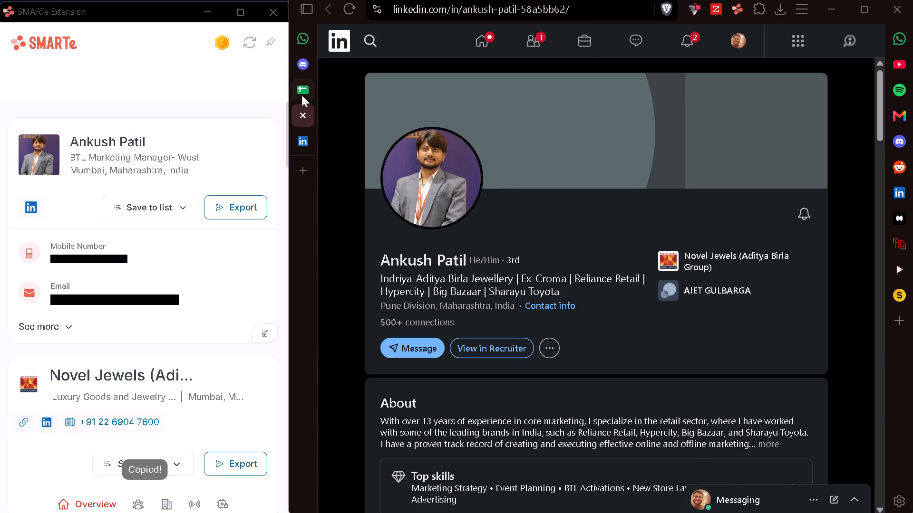
key(ctrl+v)
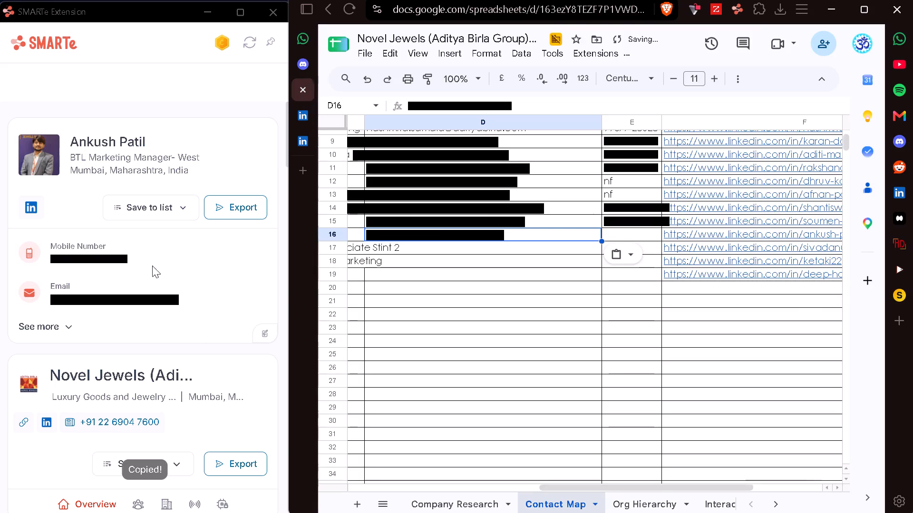
Copy the row 16 contact's SMARTe mobile number into E16 and delete its leading prefix, ending on cell D17.
click(143, 256)
click(623, 236)
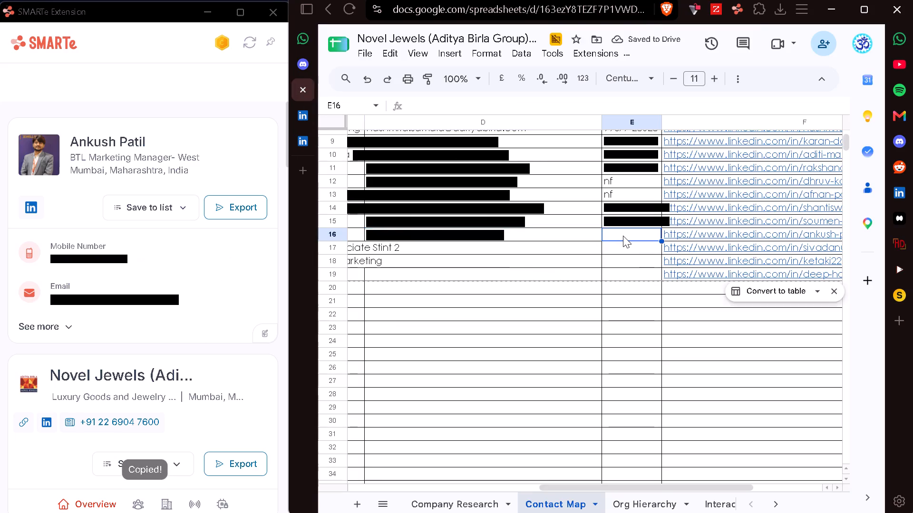
key(ctrl+v)
click(428, 109)
key(BackSpace)
key(BackSpace)
key(BackSpace)
key(BackSpace)
key(BackSpace)
key(BackSpace)
key(BackSpace)
key(BackSpace)
key(BackSpace)
key(BackSpace)
key(BackSpace)
key(BackSpace)
key(BackSpace)
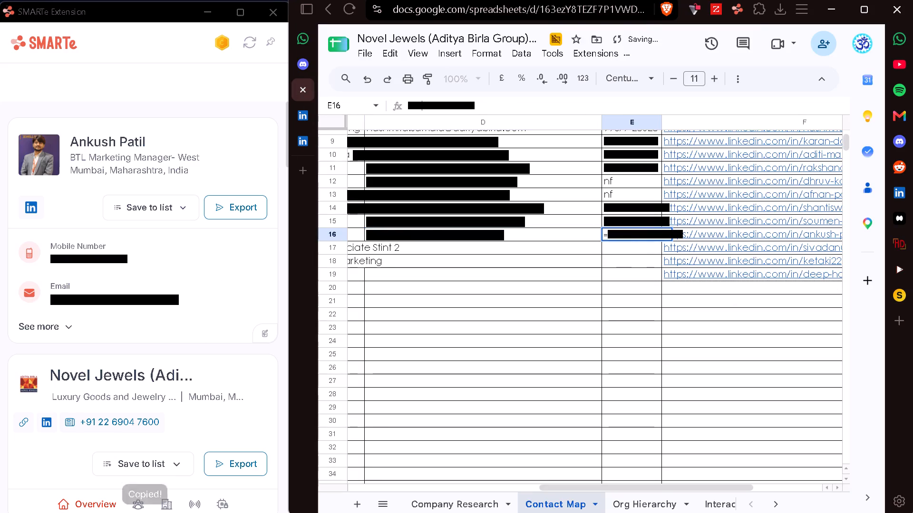
click(470, 254)
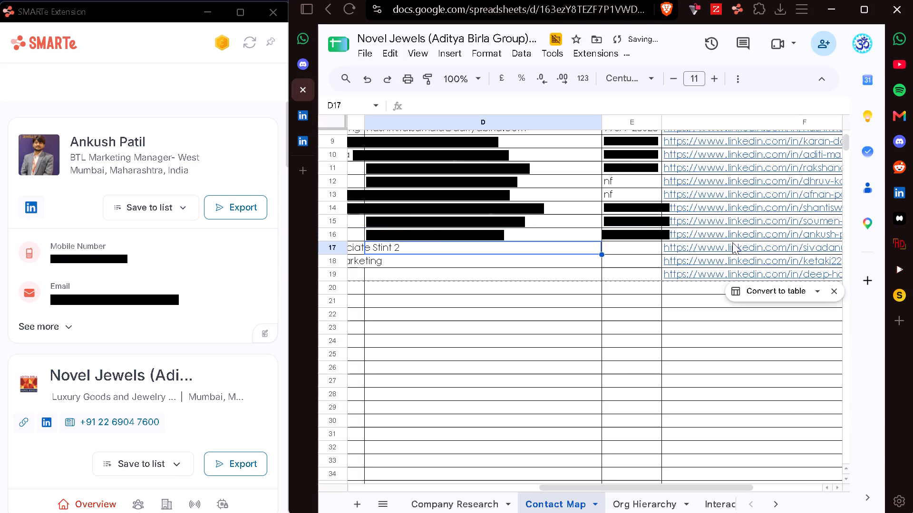
Open the row 17 contact's LinkedIn profile, refresh SMARTe for it, and send a connection invitation without a note.
click(778, 269)
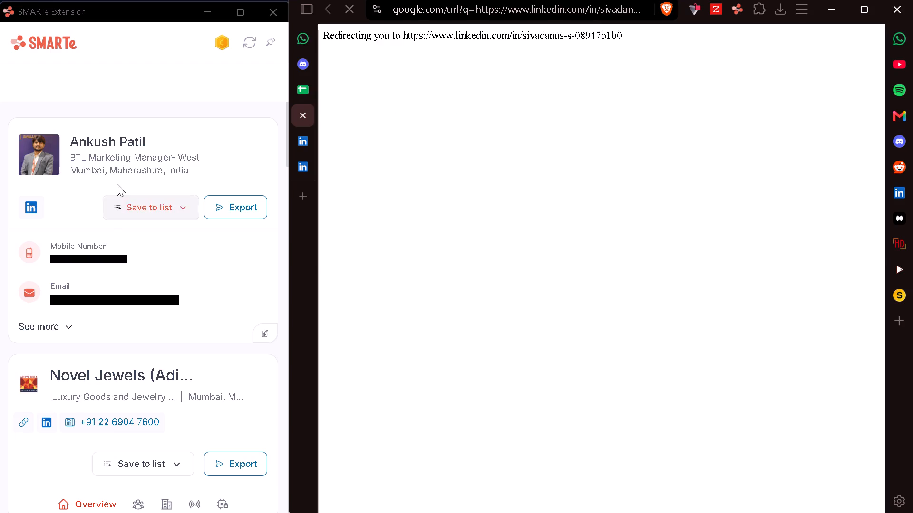
click(248, 49)
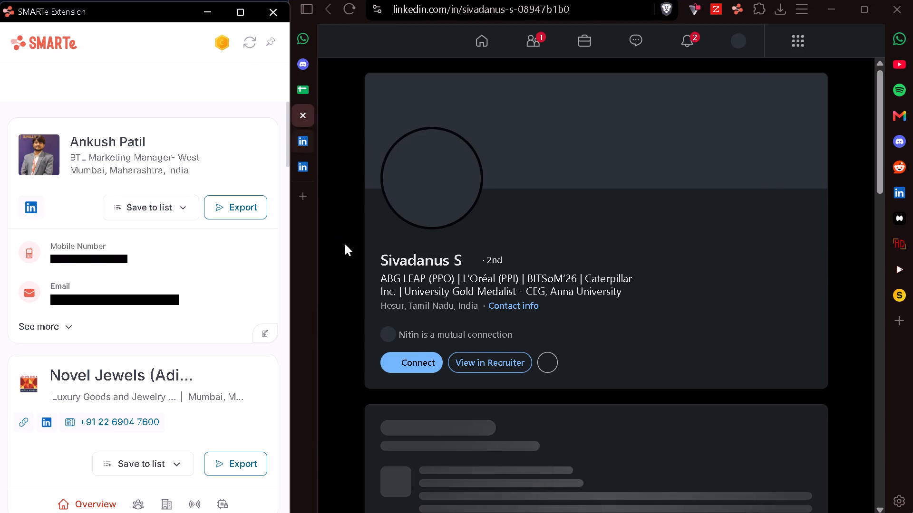
click(412, 354)
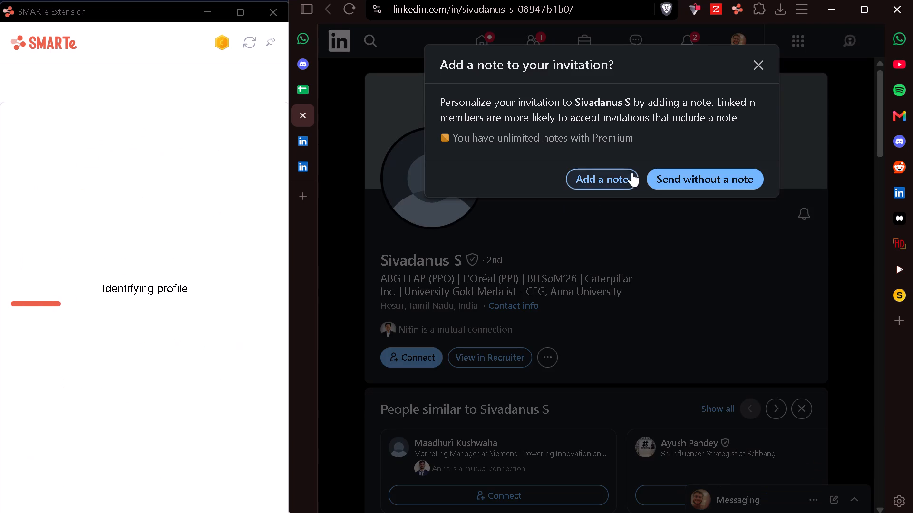
click(654, 176)
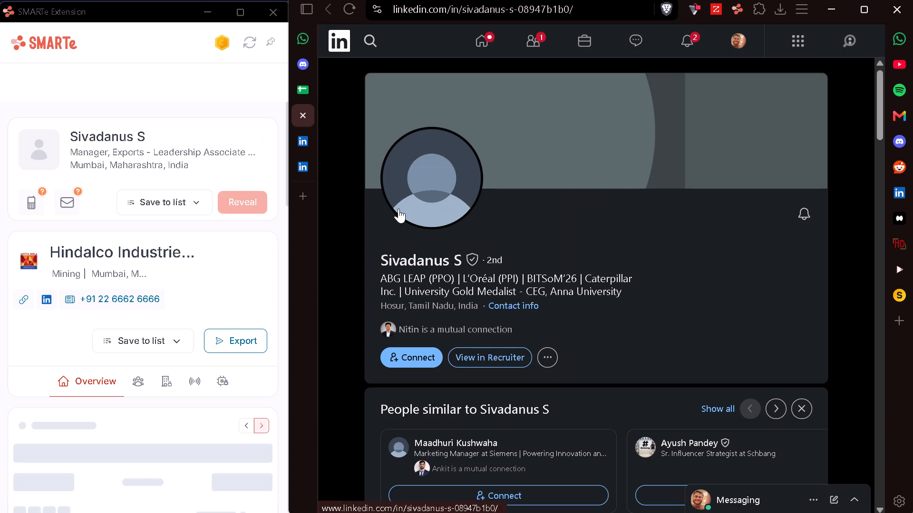
Try to reveal the row 17 contact in SMARTe, and copy their business email from ZoomInfo.
click(224, 204)
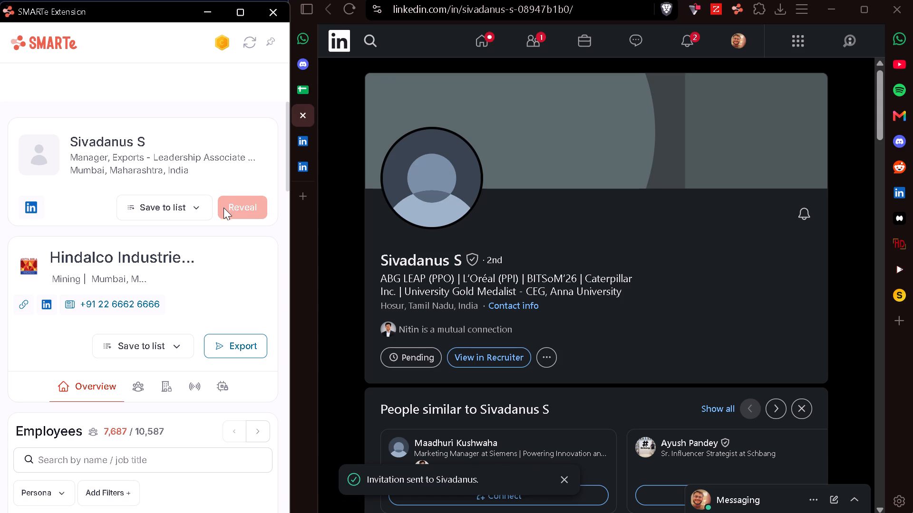
click(711, 0)
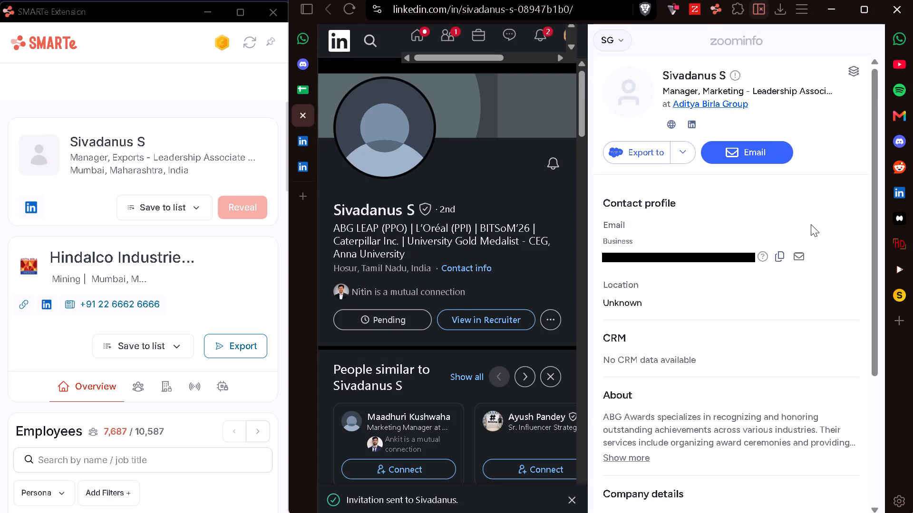
click(780, 259)
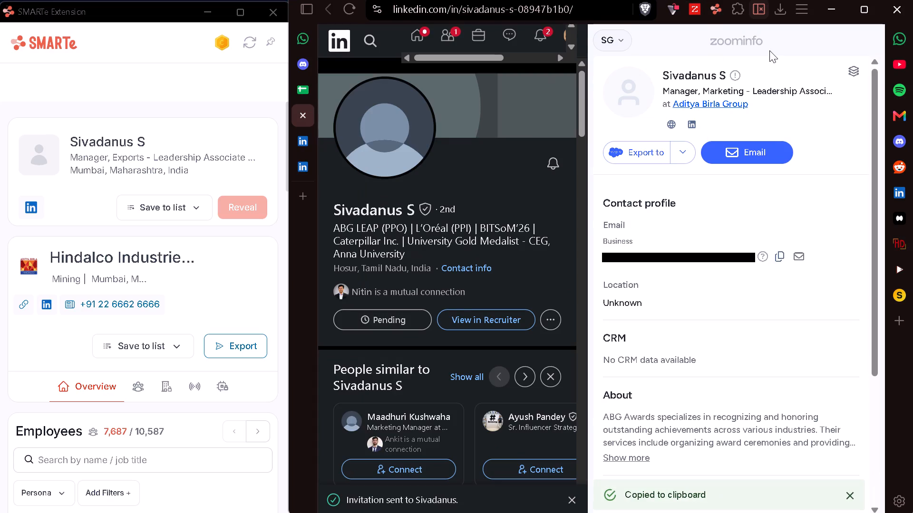
click(759, 11)
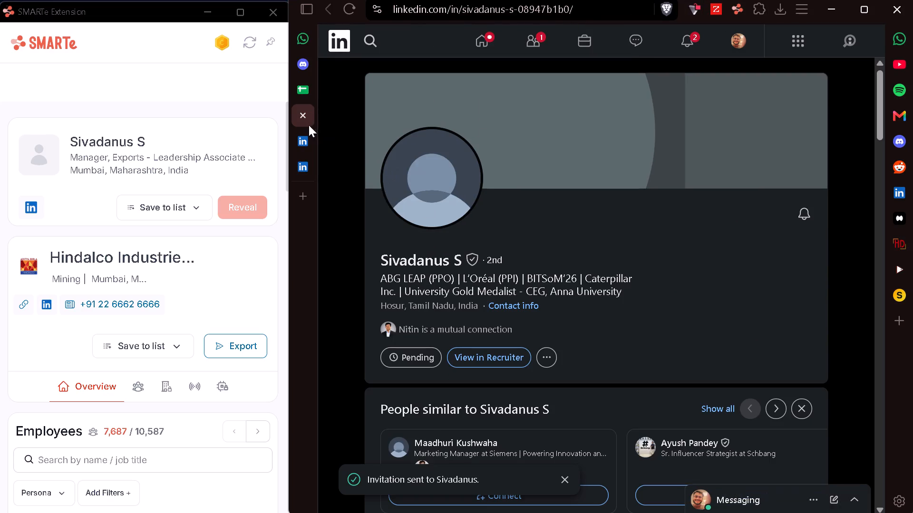
Close the two older LinkedIn profile tabs and paste the copied business email into D17 of the Contact Map.
double_click(301, 171)
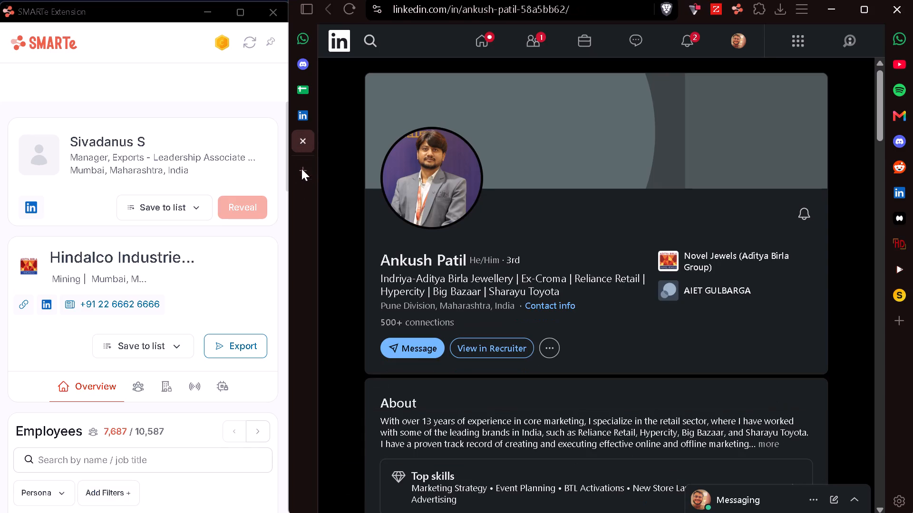
click(304, 136)
click(304, 86)
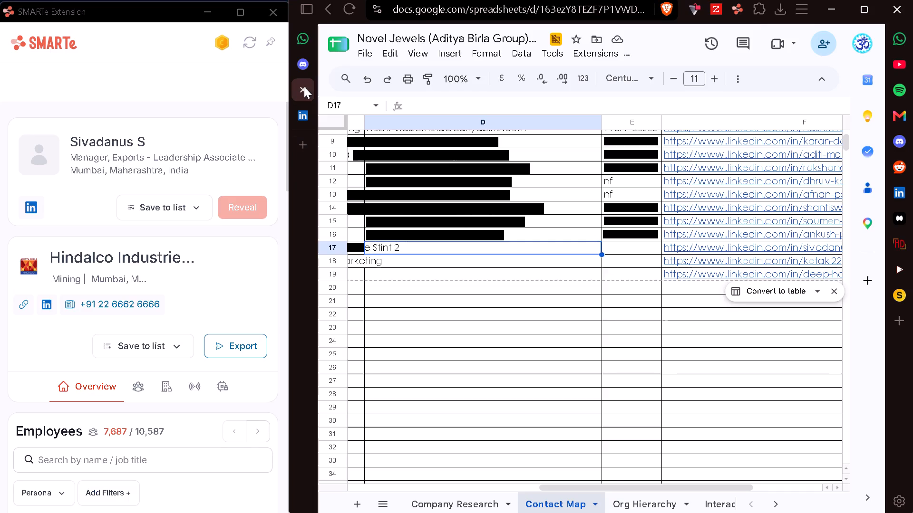
key(ctrl+v)
Return to the row 17 contact's LinkedIn profile and refresh SMARTe for it again.
click(303, 115)
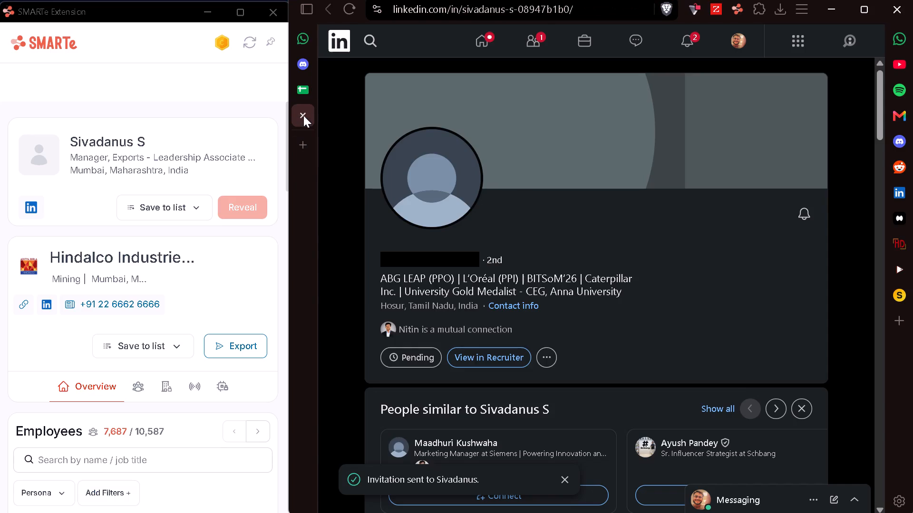
click(241, 49)
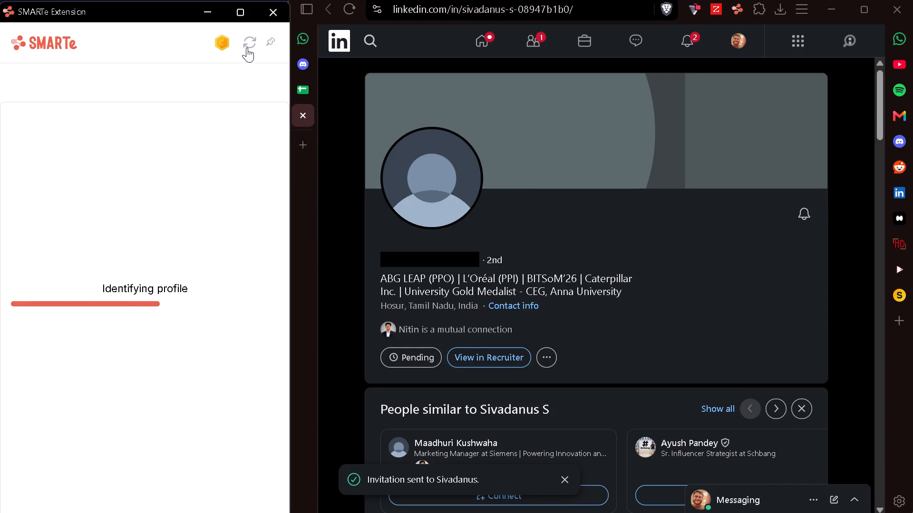
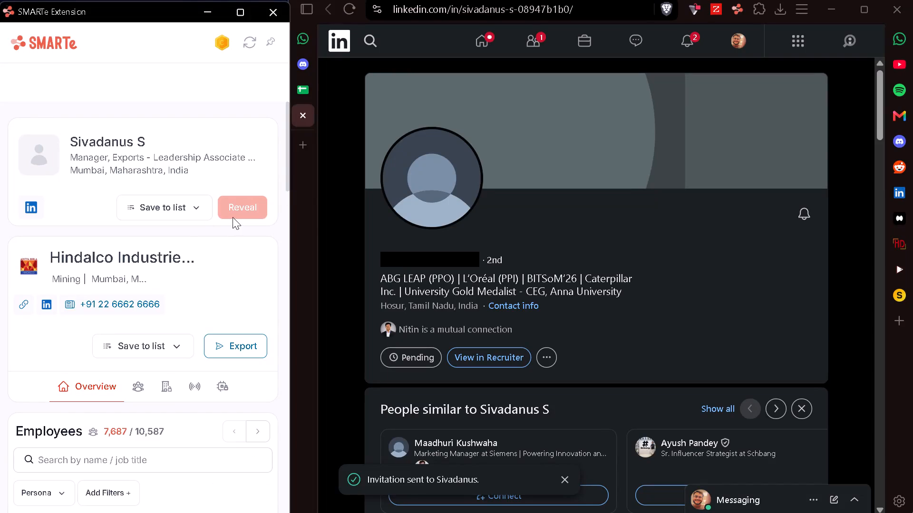
Reveal the row 17 contact in SMARTe, and enter nf as their phone in E17 of the Contact Map.
click(262, 202)
click(249, 41)
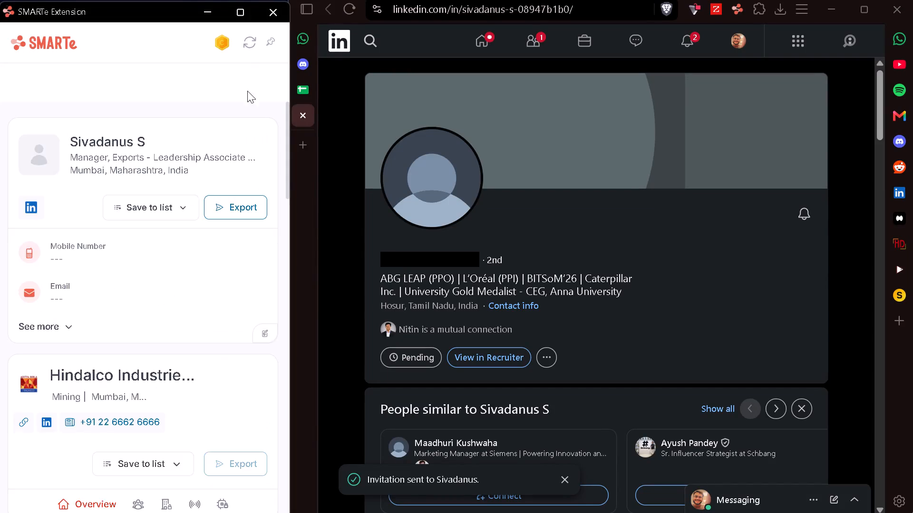
click(301, 114)
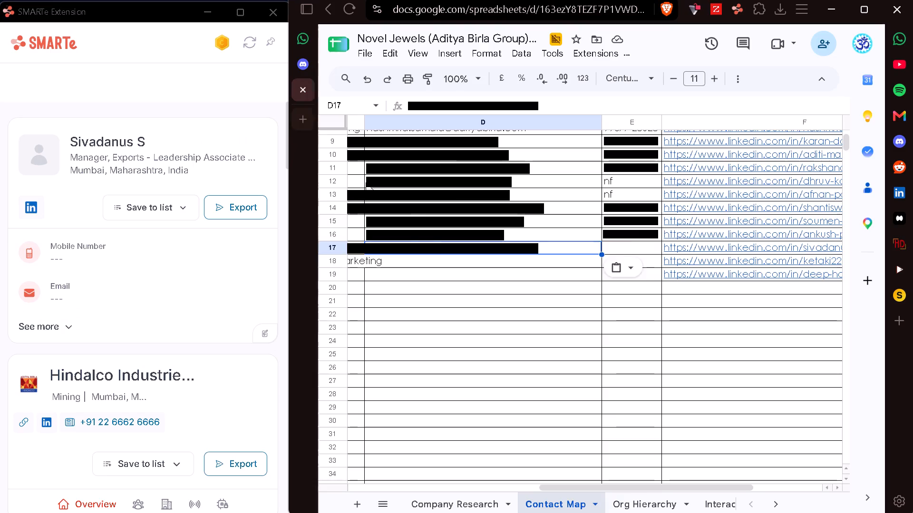
key(Down)
key(Up)
key(Right)
text(nf)
key(Down)
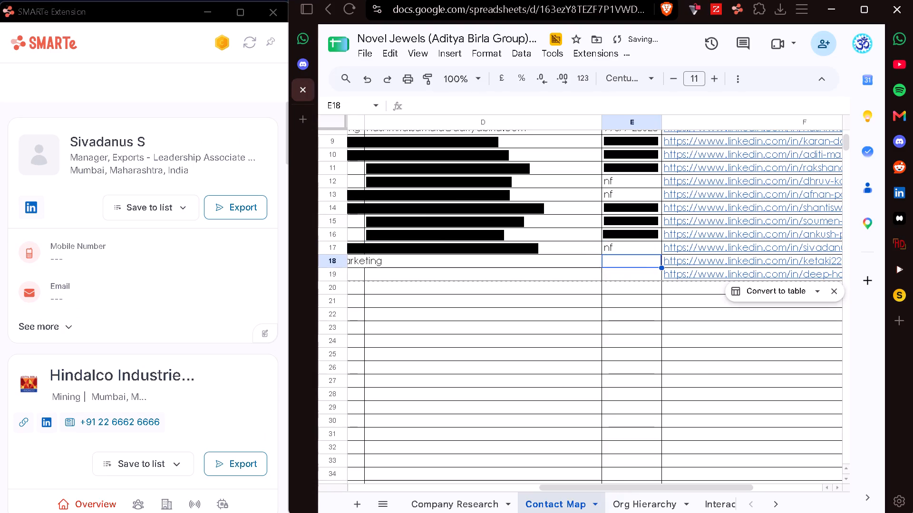
Open the row 18 contact's LinkedIn profile, refresh SMARTe for it, and send a connection invitation without a note.
key(Left)
click(789, 284)
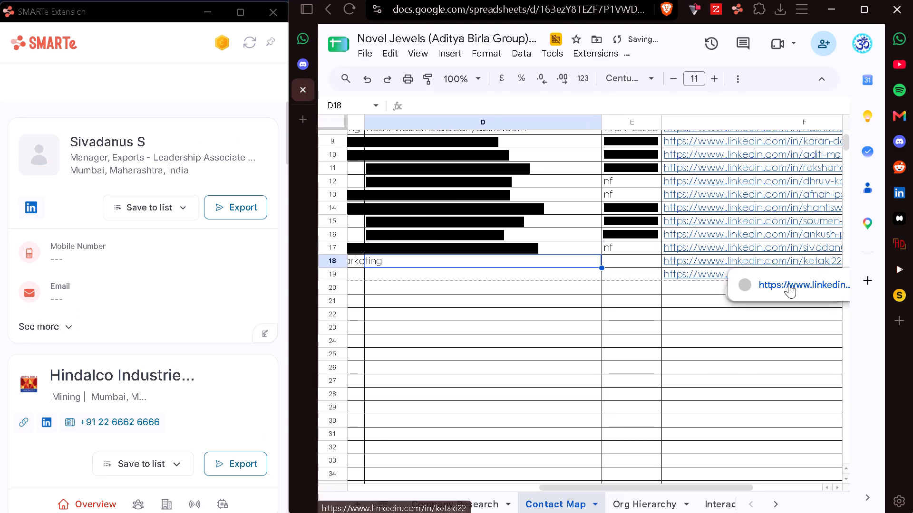
click(249, 45)
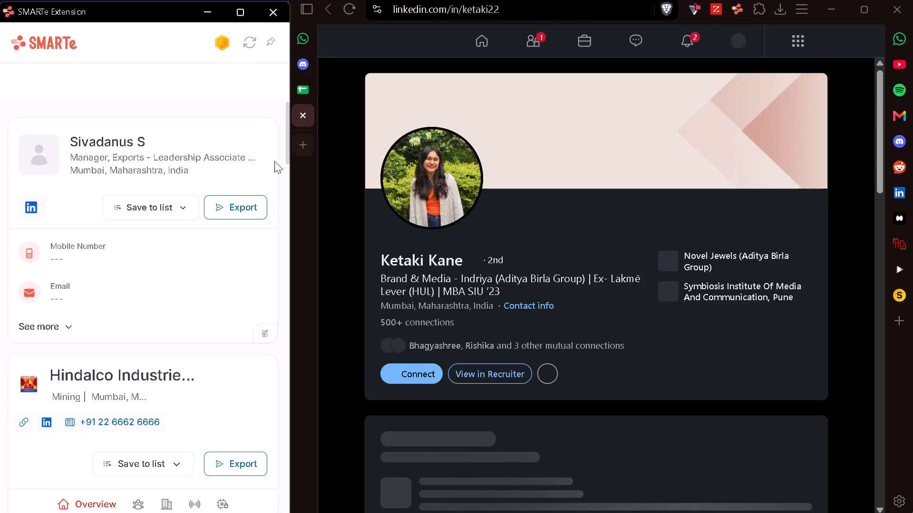
click(409, 376)
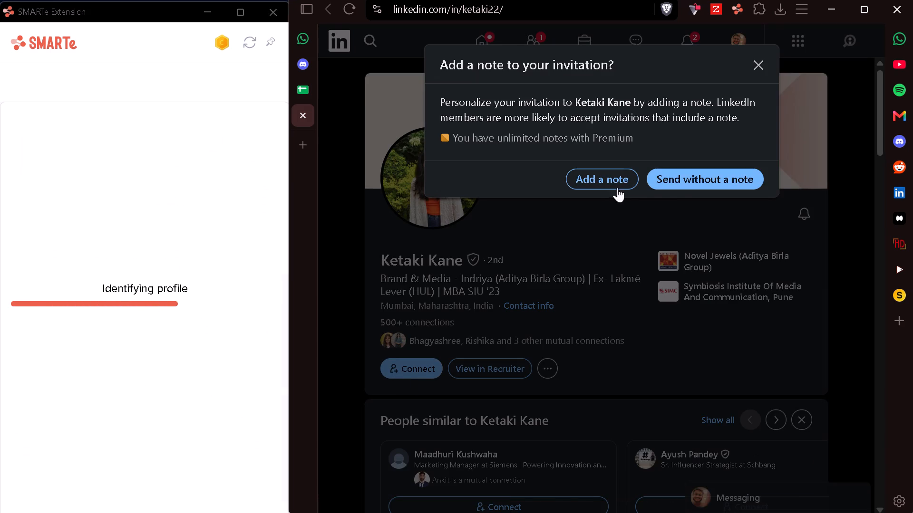
click(682, 175)
Look up the row 18 contact in ZoomInfo, reveal them in SMARTe, and copy their email from SMARTe.
click(713, 6)
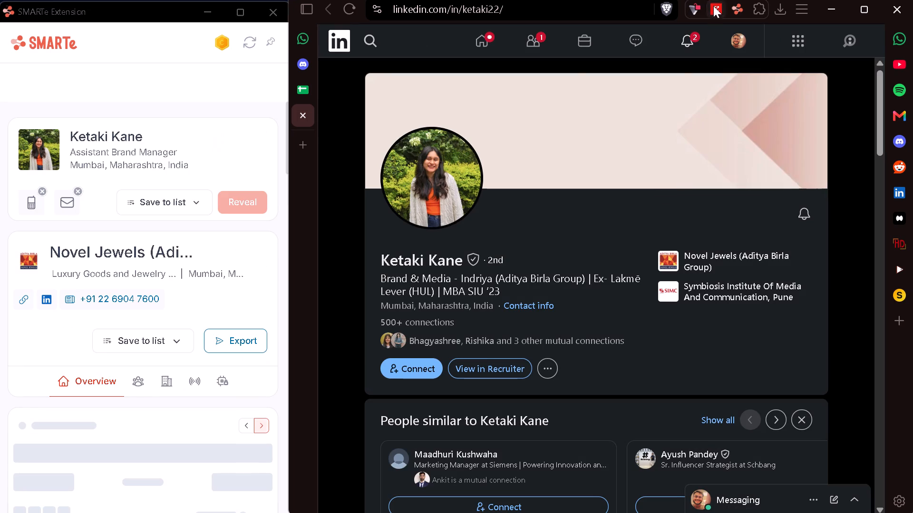
click(234, 208)
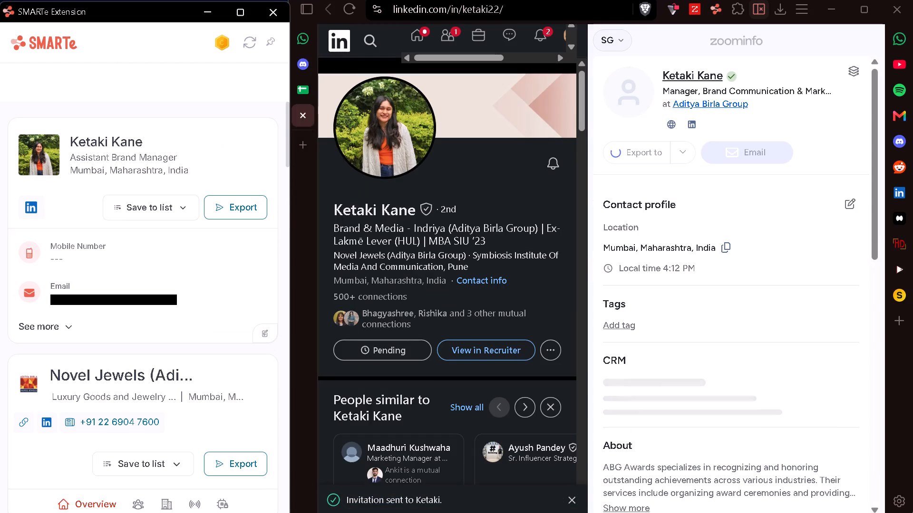
click(188, 299)
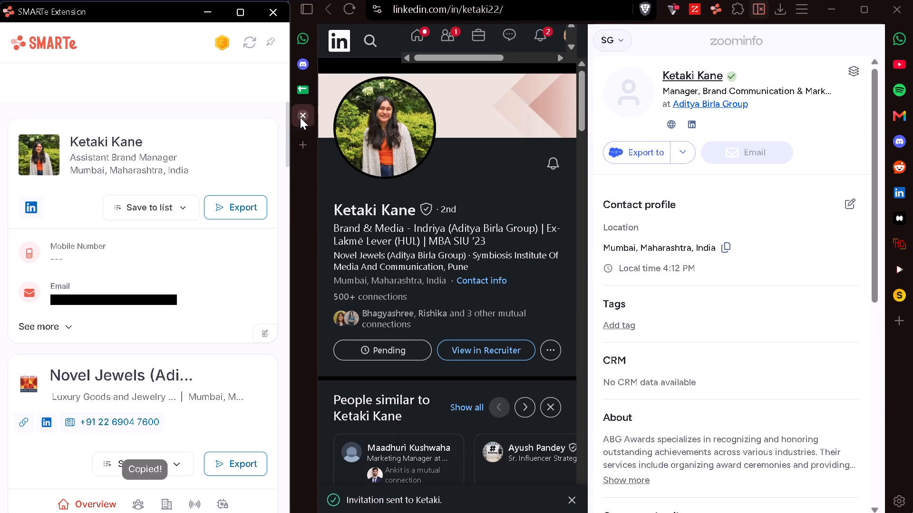
Close the row 18 contact's LinkedIn profile, paste the copied email into D18, and enter nf as the phone in E18.
click(300, 117)
key(ctrl+v)
key(Right)
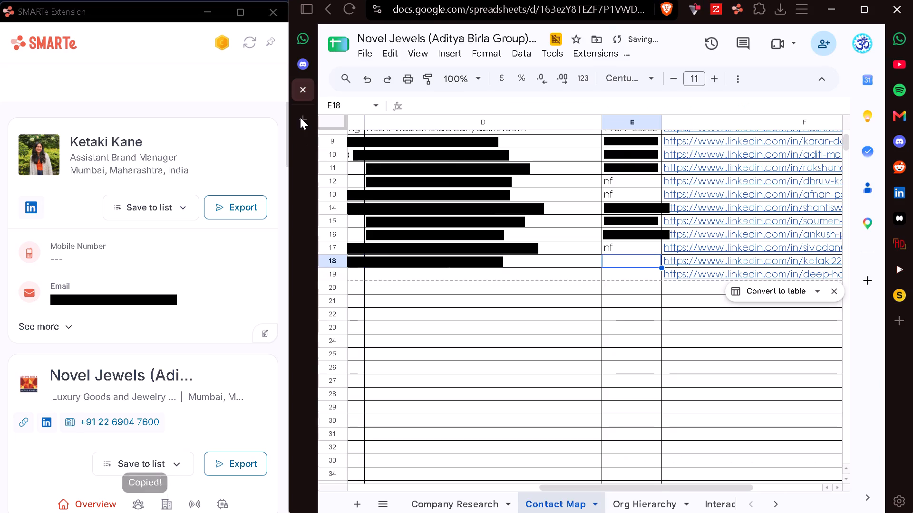
text(nf)
key(Down)
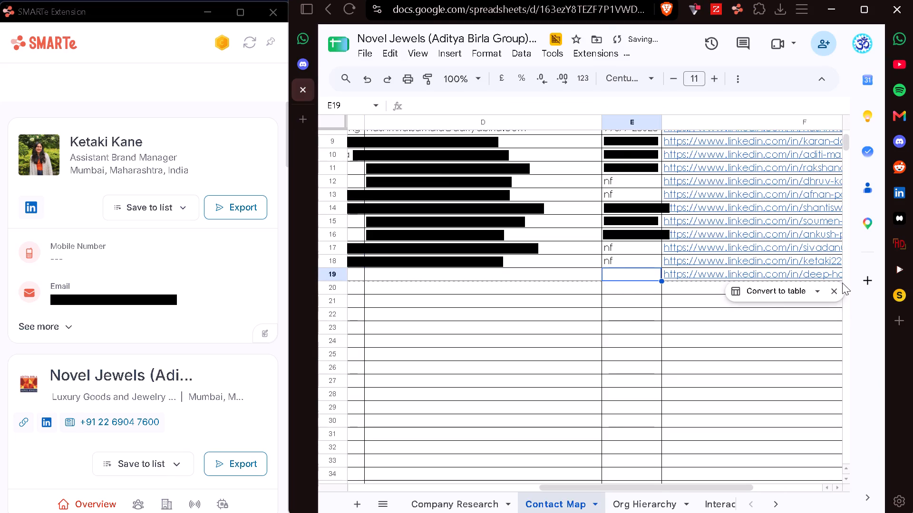
Open the row 19 contact's LinkedIn profile from the link in F19 and refresh SMARTe for it.
click(837, 288)
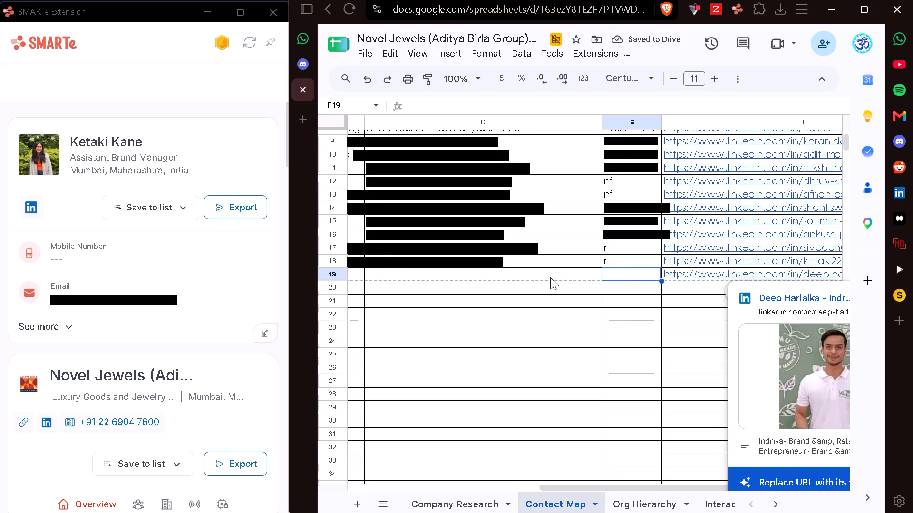
click(550, 277)
click(828, 286)
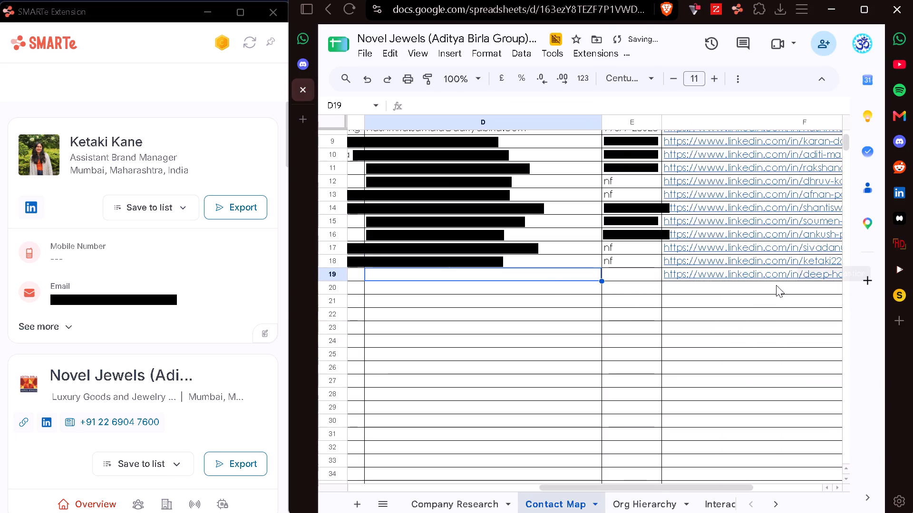
click(857, 364)
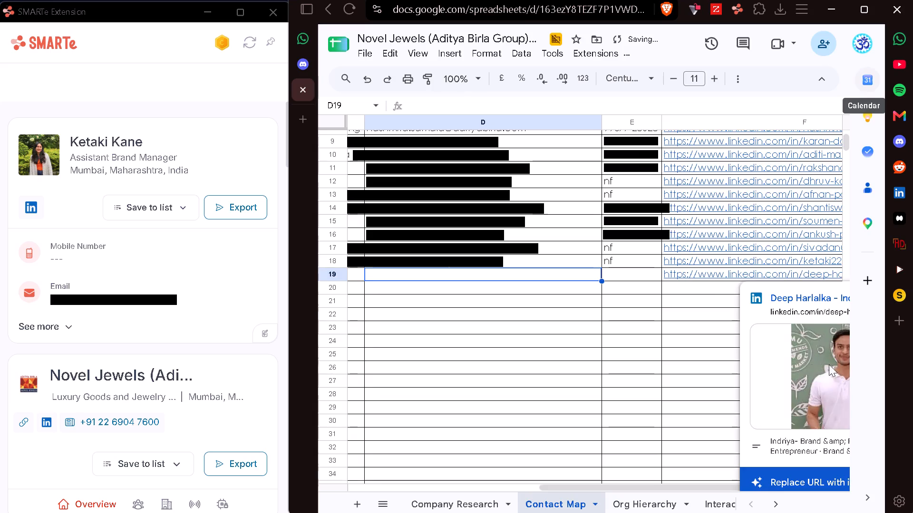
click(812, 364)
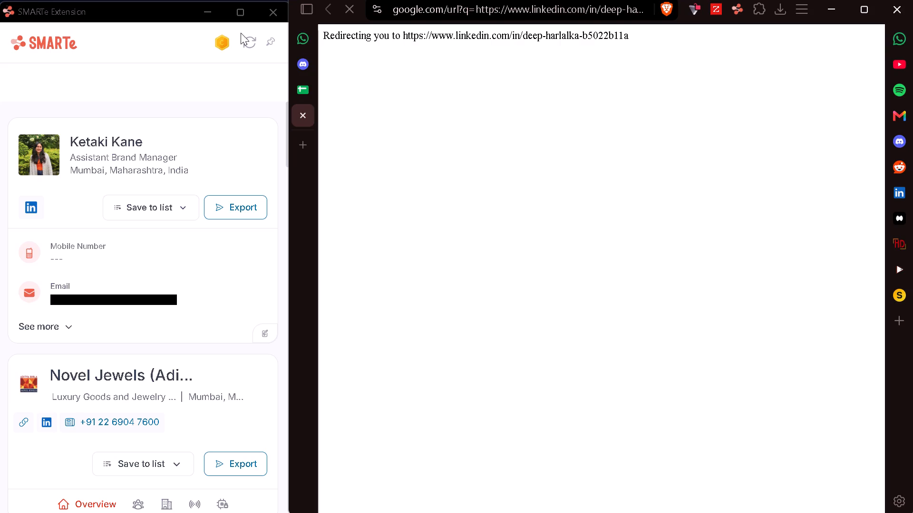
click(251, 45)
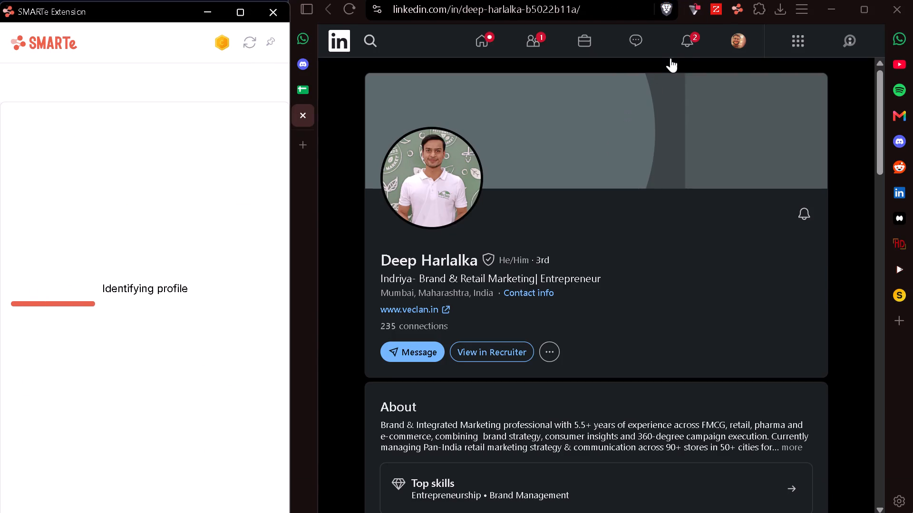
Reveal the row 19 contact in SMARTe, copy their mobile number from ZoomInfo, and close ZoomInfo.
click(715, 10)
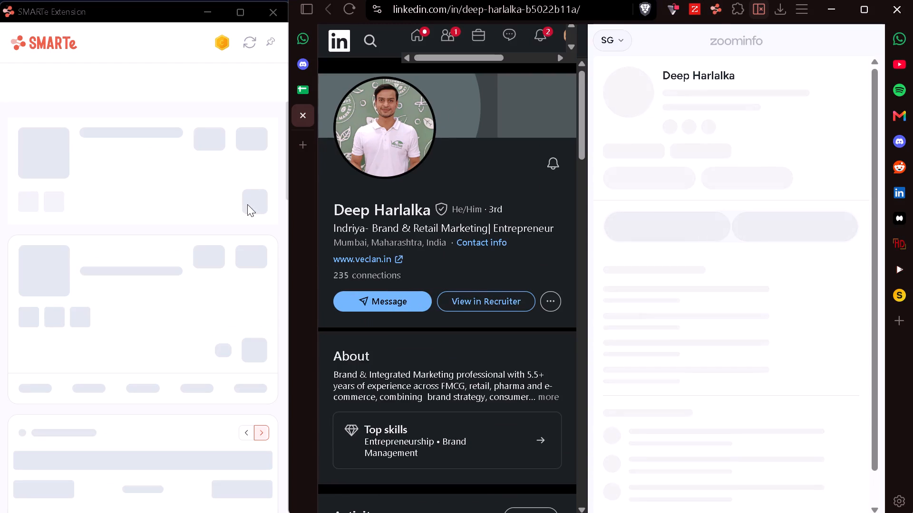
click(244, 204)
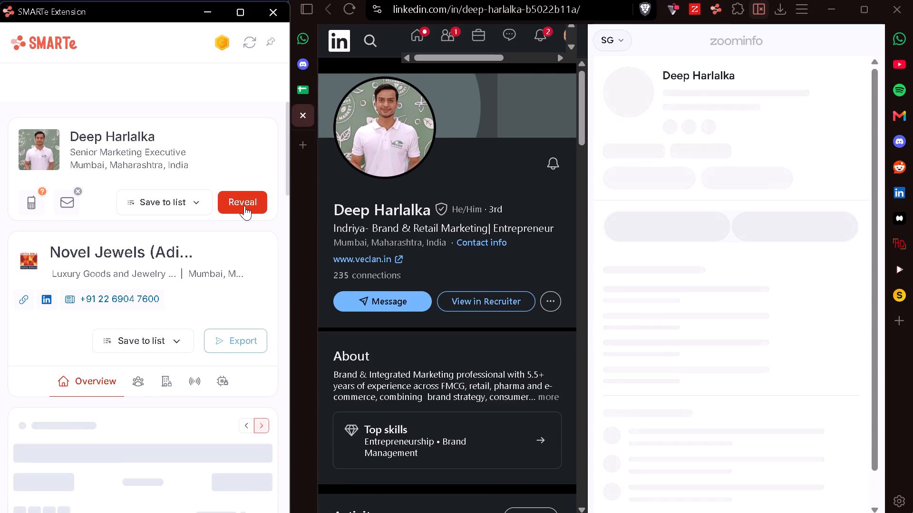
click(231, 190)
click(256, 204)
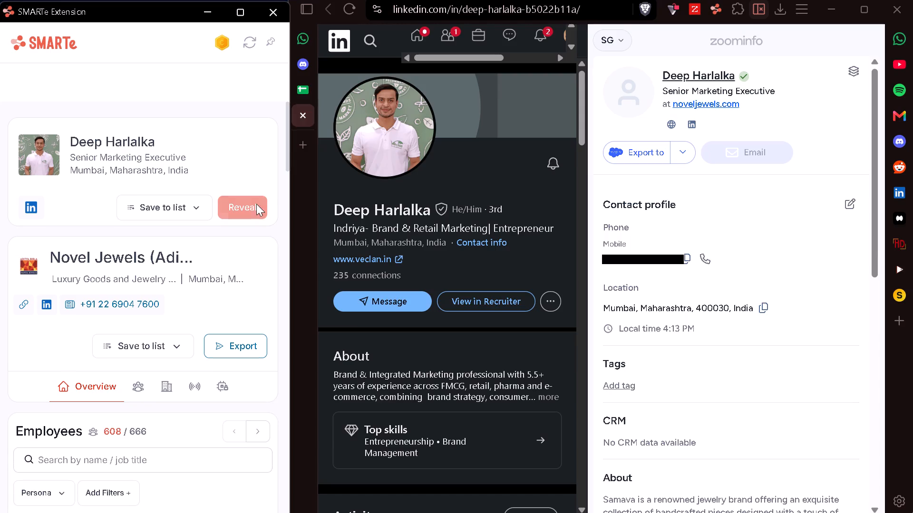
click(686, 256)
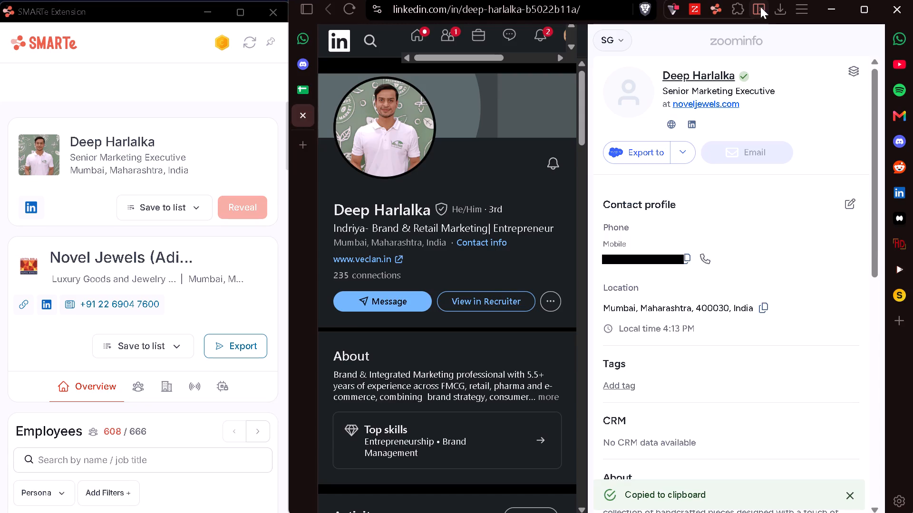
click(760, 7)
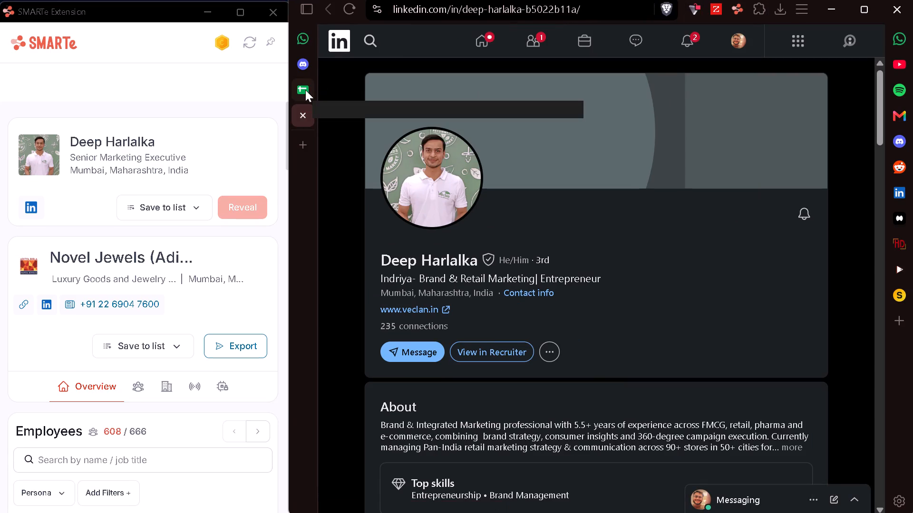
Paste the copied mobile number into E19 of the Contact Map and strip its leading prefix.
click(305, 90)
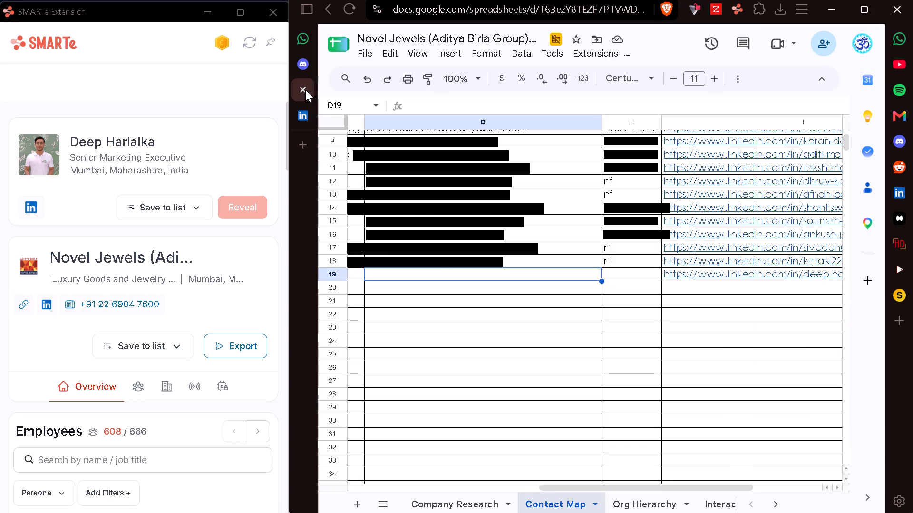
key(Right)
key(ctrl+v)
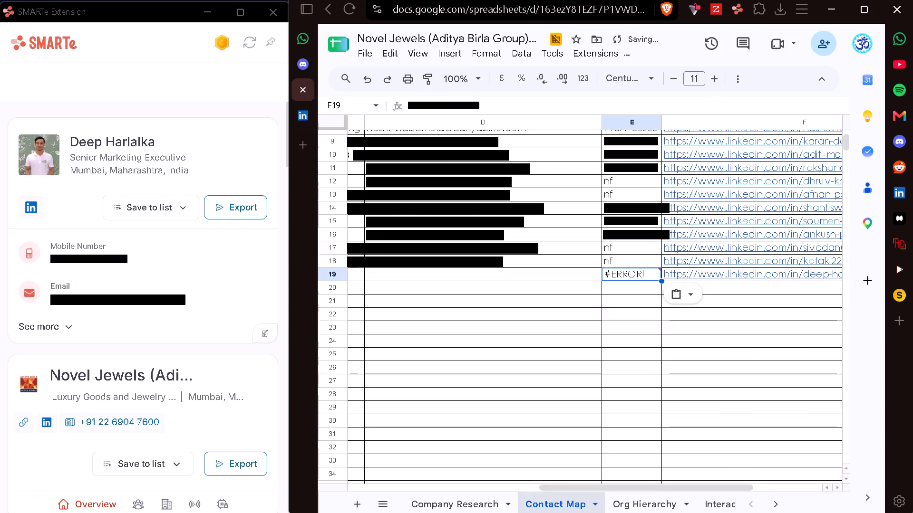
click(427, 101)
key(BackSpace)
key(BackSpace)
key(BackSpace)
key(BackSpace)
key(BackSpace)
key(BackSpace)
key(BackSpace)
key(BackSpace)
key(BackSpace)
key(BackSpace)
key(BackSpace)
key(BackSpace)
key(BackSpace)
key(BackSpace)
key(BackSpace)
key(BackSpace)
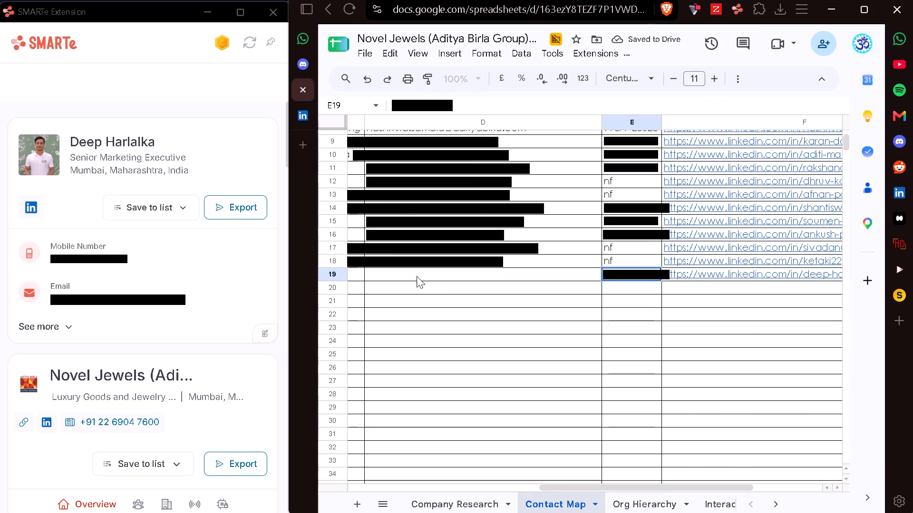
Copy the row 19 contact's email from SMARTe, close the SMARTe window, and paste the email into D19.
click(417, 276)
click(196, 297)
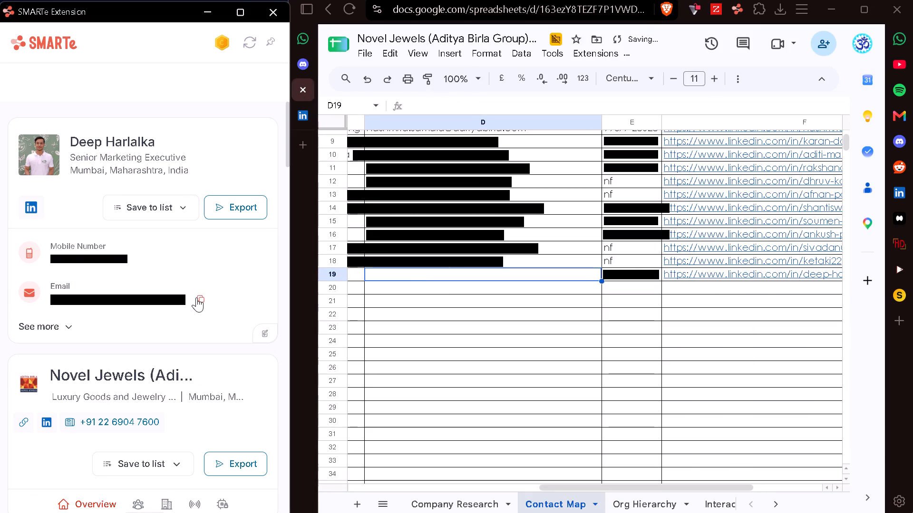
click(275, 16)
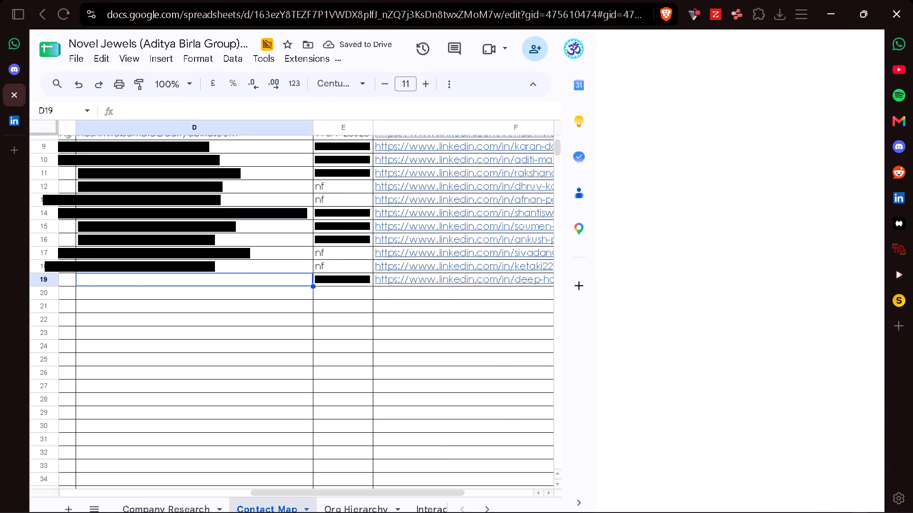
key(ctrl+v)
Sort the contact rows in range A4:G19 by column A from A to Z.
scroll(619, 222, up, 2)
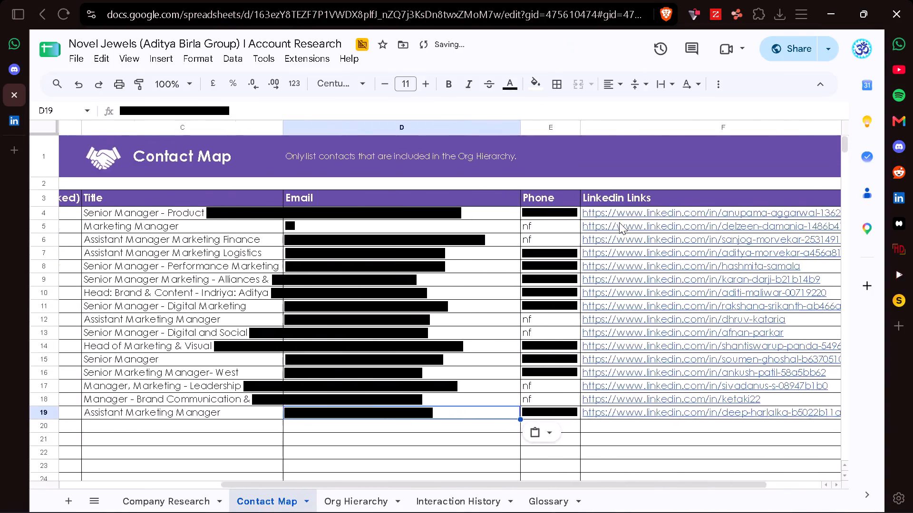
scroll(619, 222, up, 1)
scroll(619, 222, right, 6)
click(113, 215)
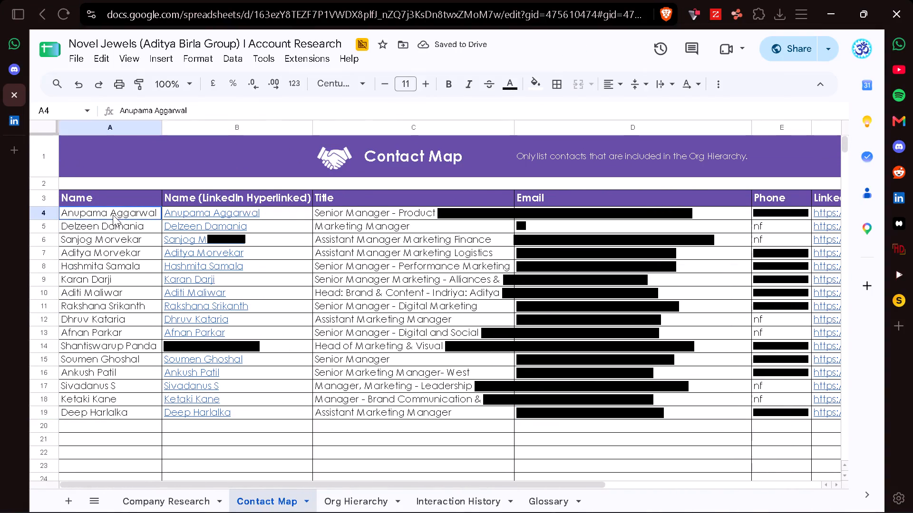
key(ctrl+shift+Down)
key(ctrl+shift+Right)
key(ctrl+shift+Right)
key(ctrl+shift+Right)
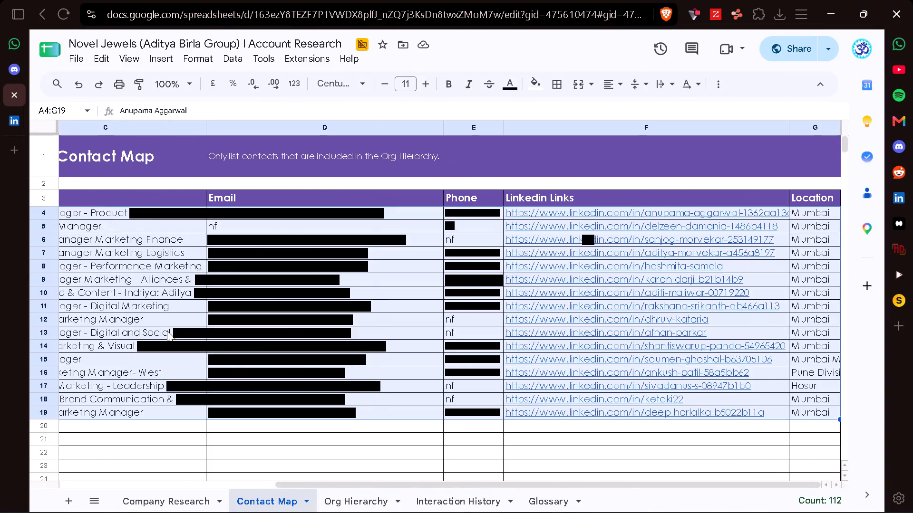
right_click(167, 331)
scroll(283, 389, down, 4)
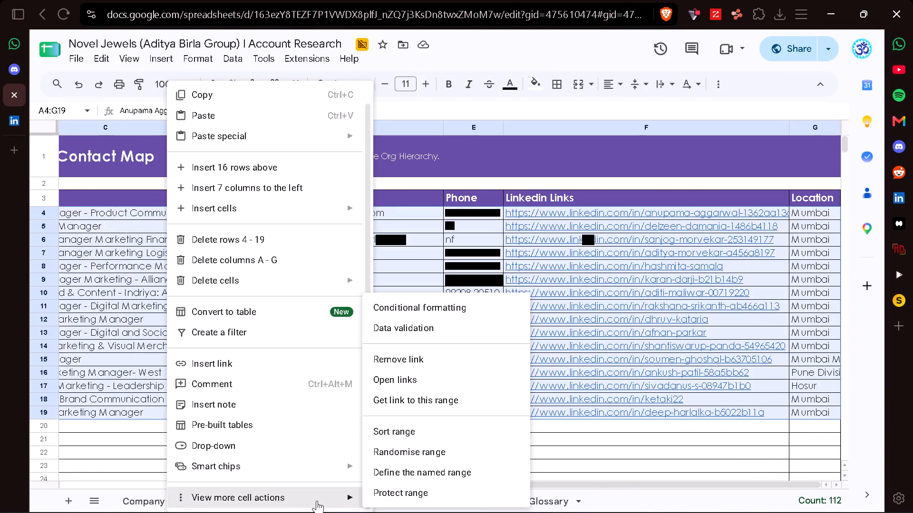
click(385, 435)
click(588, 345)
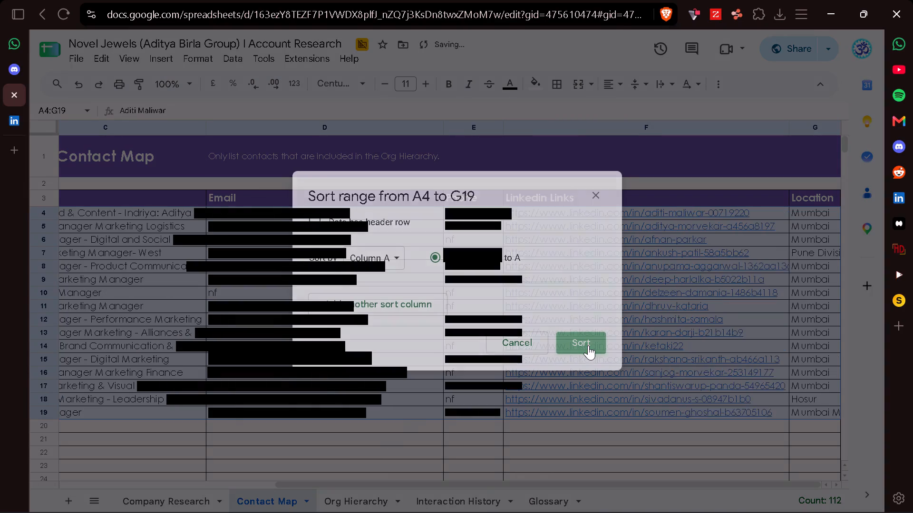
Select the entire Contact Map sheet and auto-fit all column widths to their content.
scroll(279, 344, right, 7)
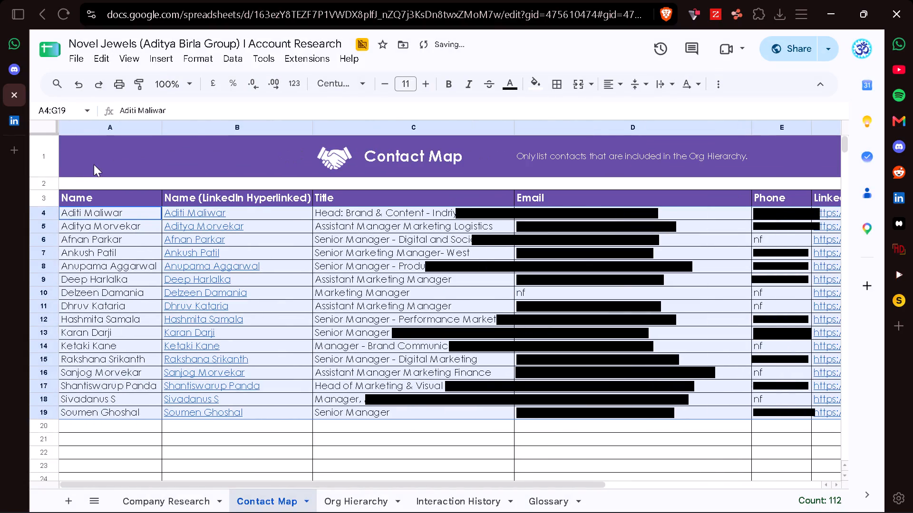
click(46, 124)
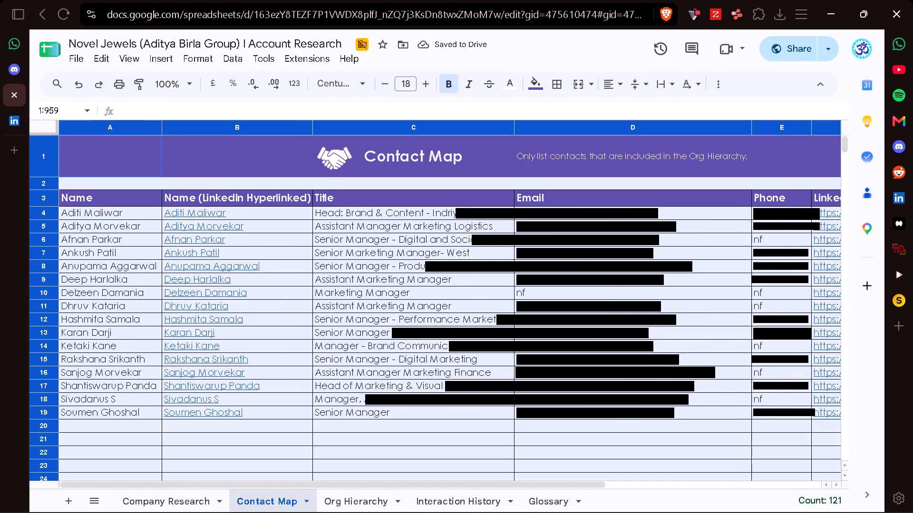
double_click(164, 129)
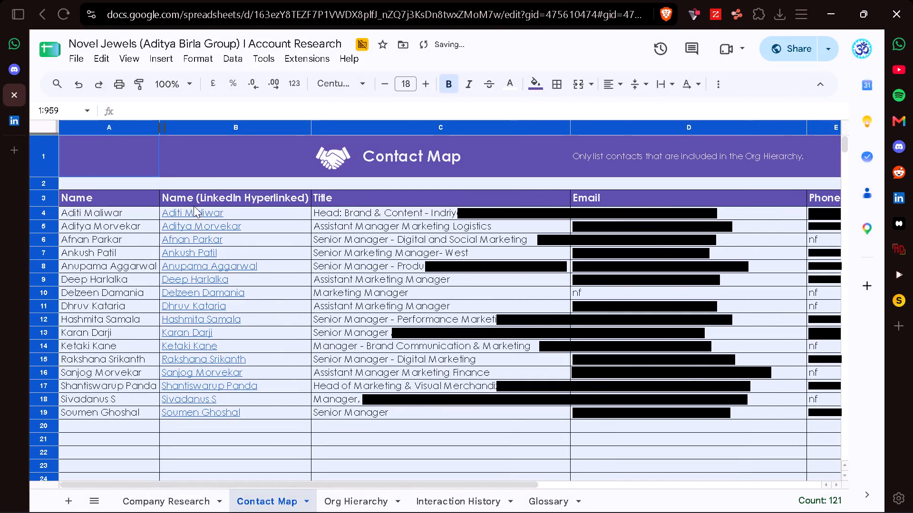
Select cell A1 to clear the whole-sheet selection, and review the Contact Map columns across to Linkedin Links.
click(87, 169)
scroll(444, 334, left, 4)
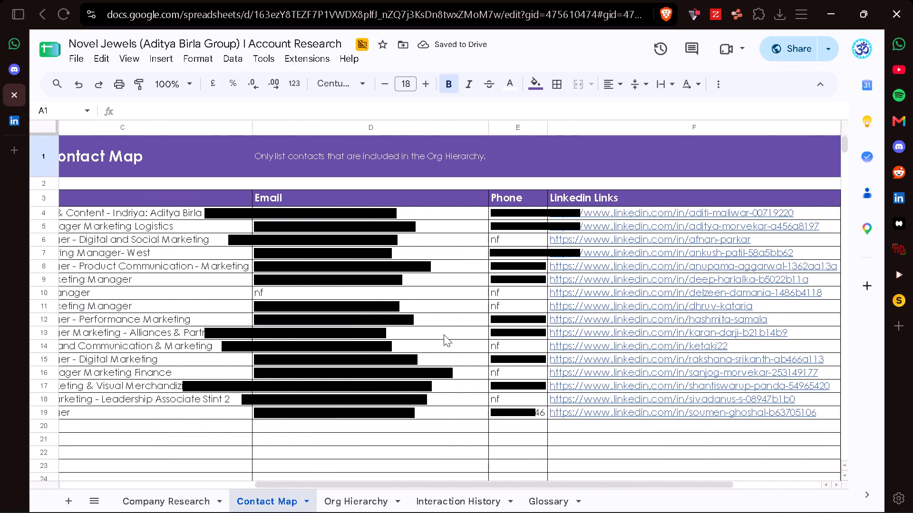
scroll(444, 334, left, 2)
scroll(444, 334, right, 7)
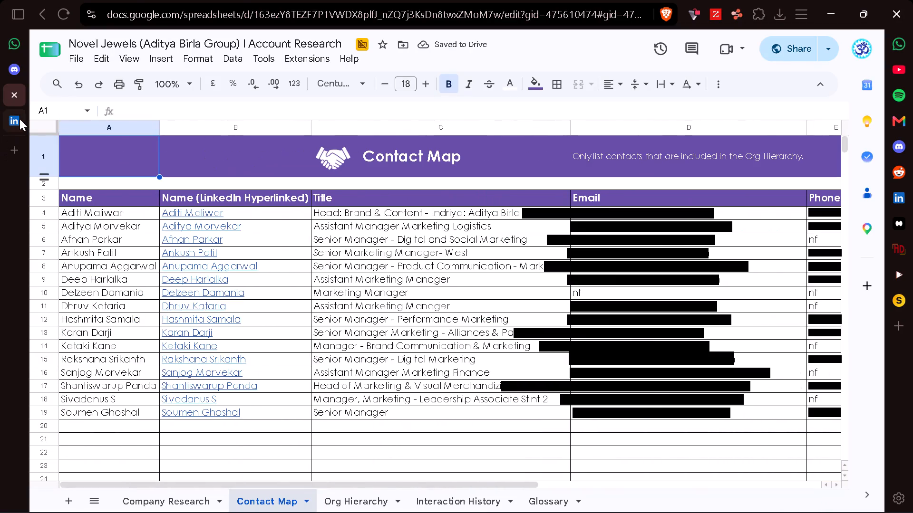
Check LinkedIn's My Network and Notifications pages, and close the LinkedIn tab.
click(19, 119)
click(463, 43)
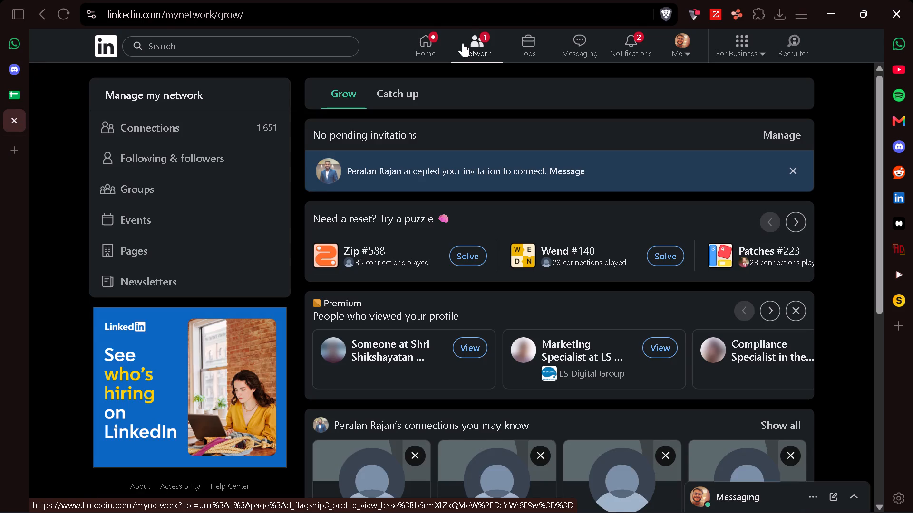
click(634, 38)
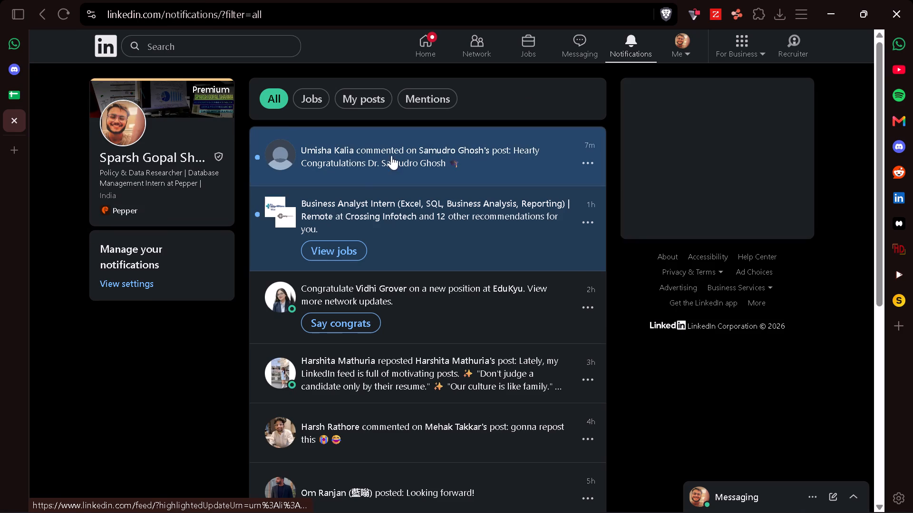
click(10, 121)
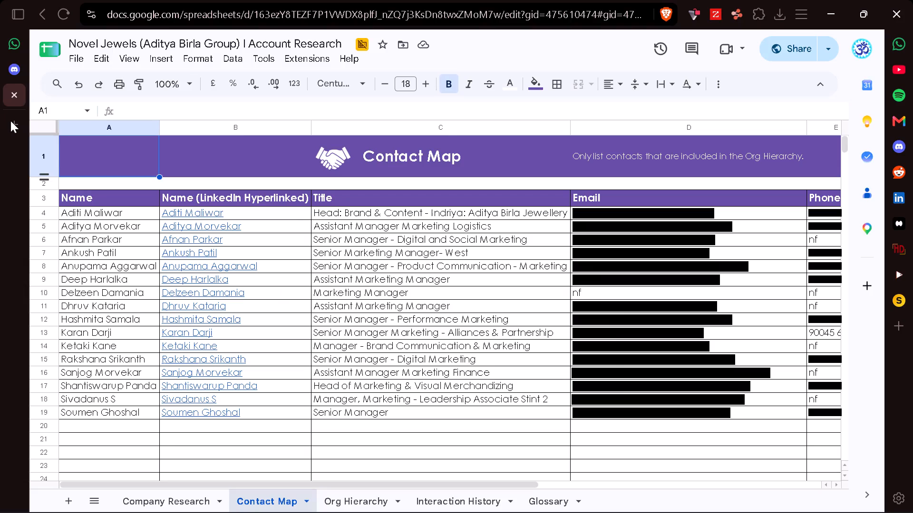
Open the Downloads folder from the browser's download history and delete the Klenty Leads files, pipeline_export and Admit Card.
click(10, 121)
click(783, 10)
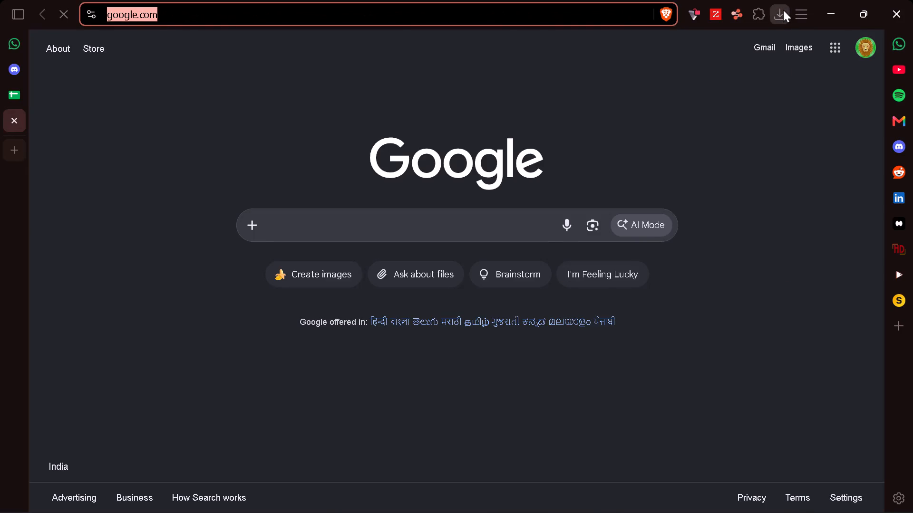
click(642, 258)
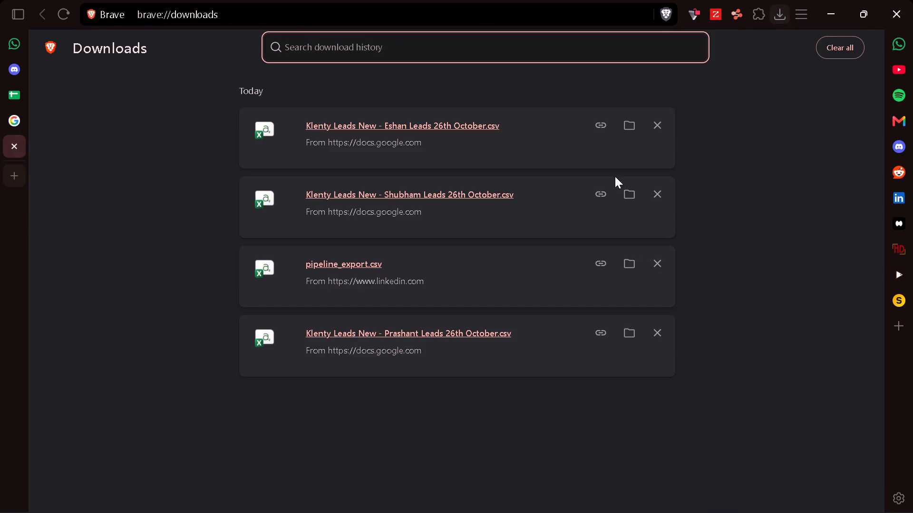
click(627, 114)
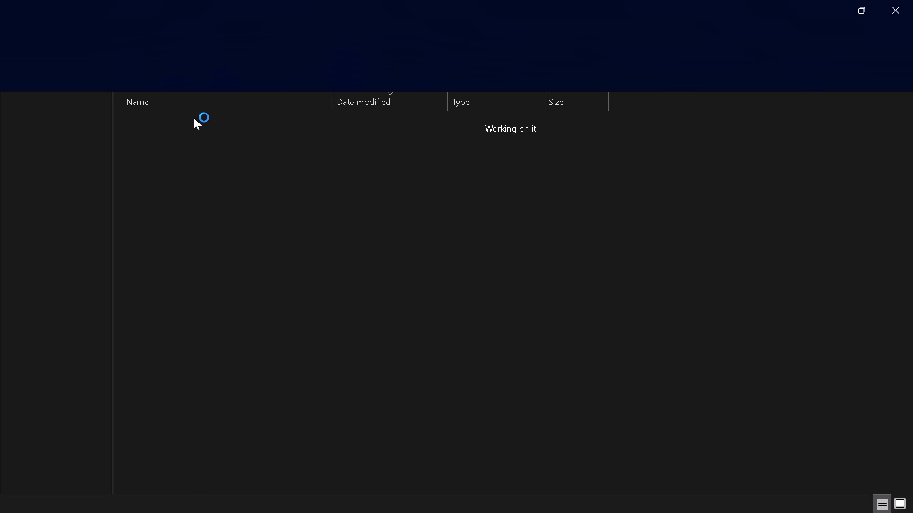
key(shift+Down)
key(shift+Down)
key(shift+Down)
key(shift+Down)
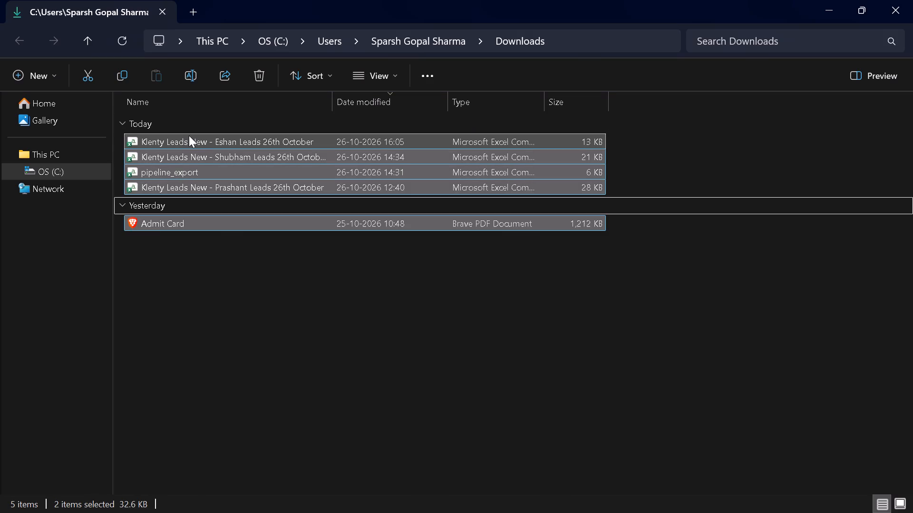
key(Delete)
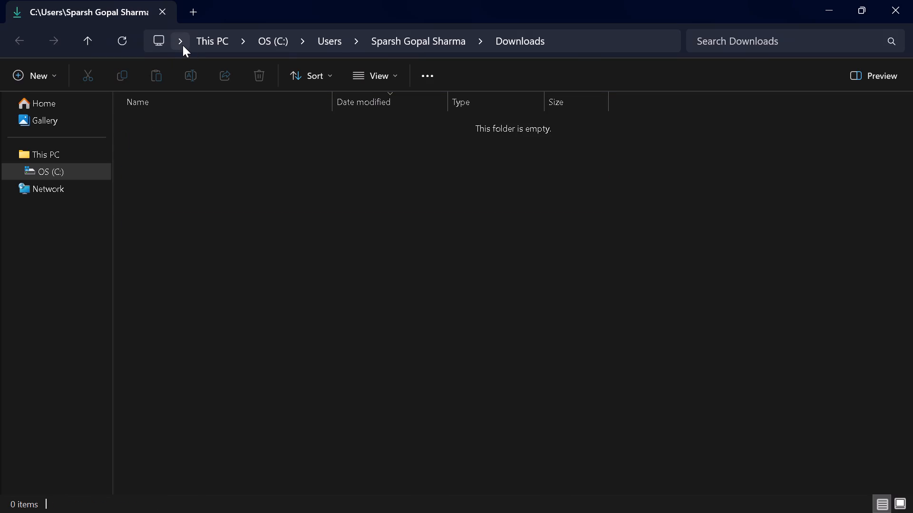
Go to the BIN location, permanently empty the Recycle Bin, and close File Explorer.
click(183, 45)
scroll(188, 267, down, 3)
click(210, 242)
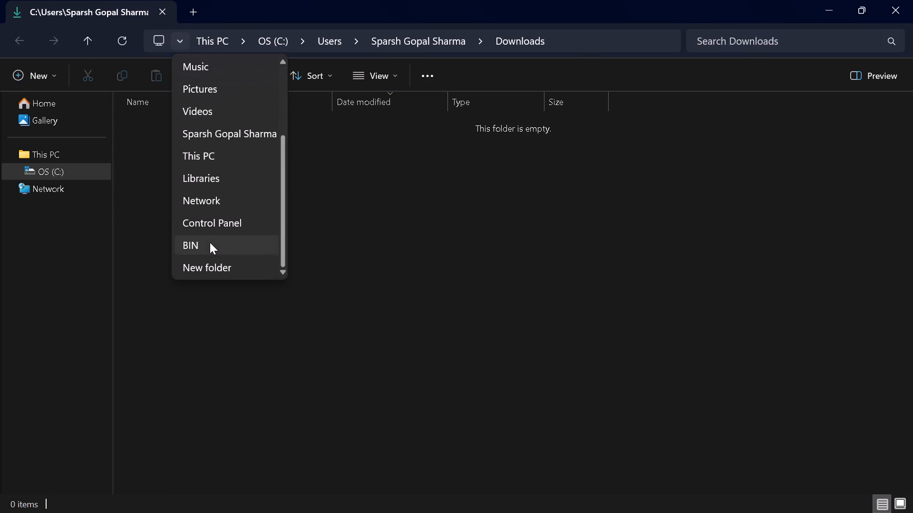
click(437, 79)
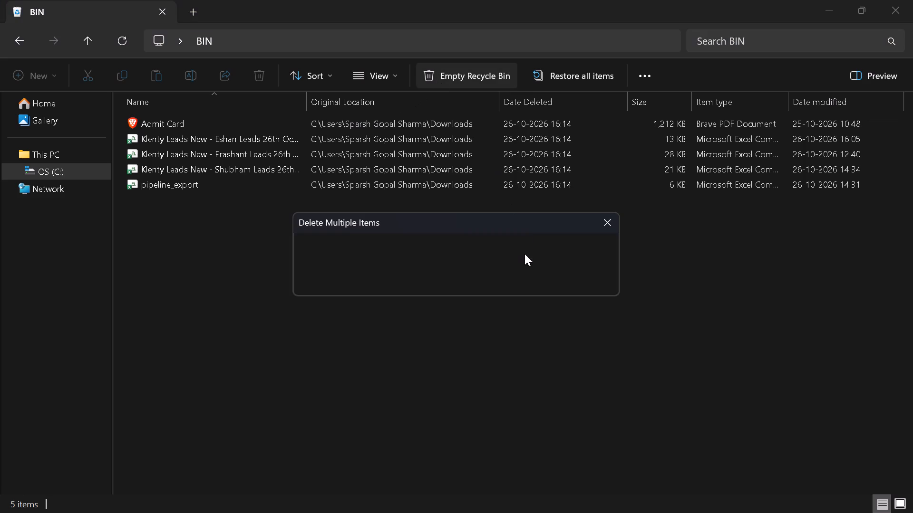
click(524, 270)
click(912, 0)
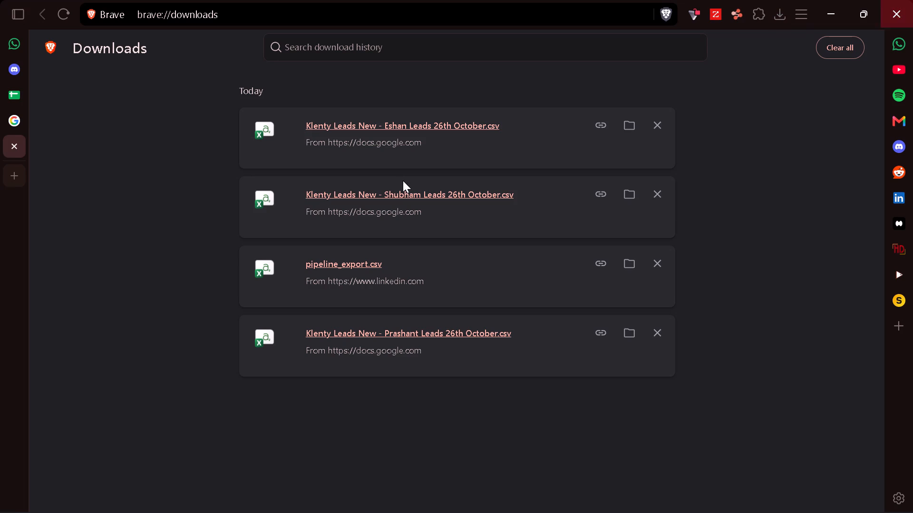
Remove all the CSV entries from the browser's download history.
triple_click(651, 122)
double_click(651, 122)
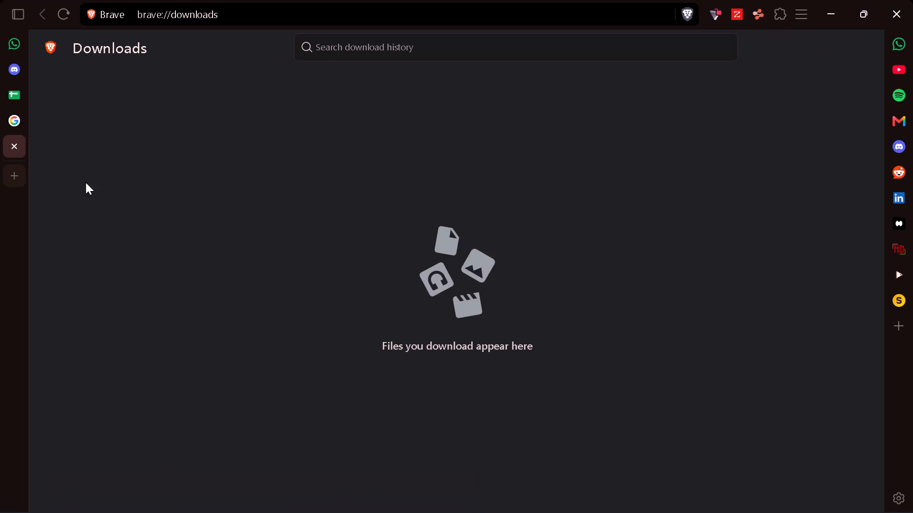
Close the Downloads and Google tabs to return to the Contact Map sheet.
drag(11, 154, 12, 133)
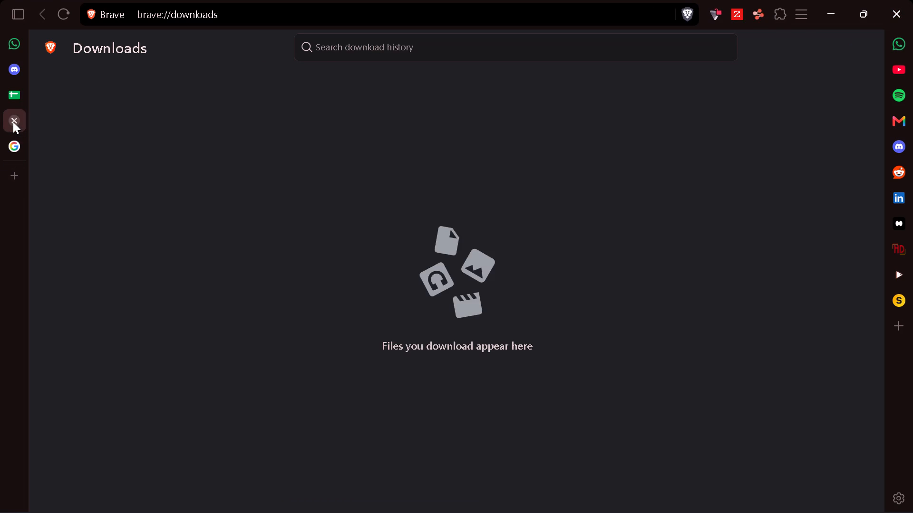
click(13, 121)
click(14, 121)
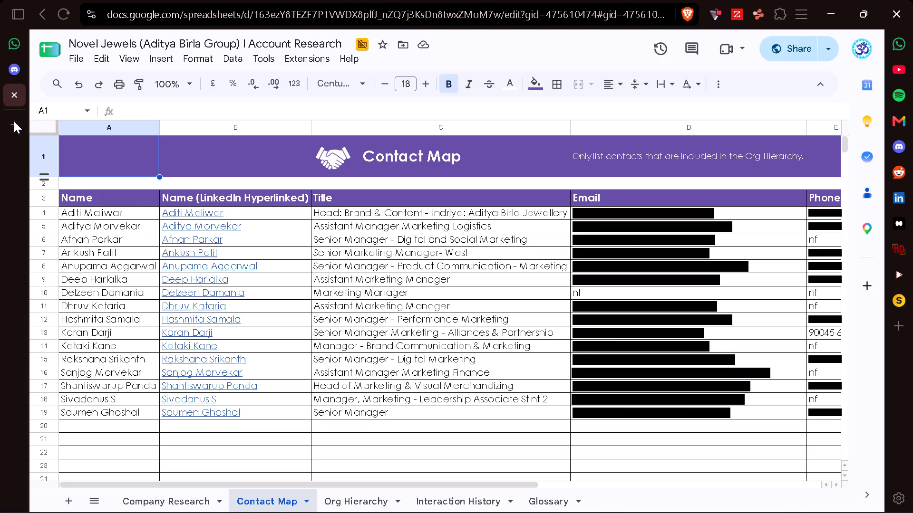